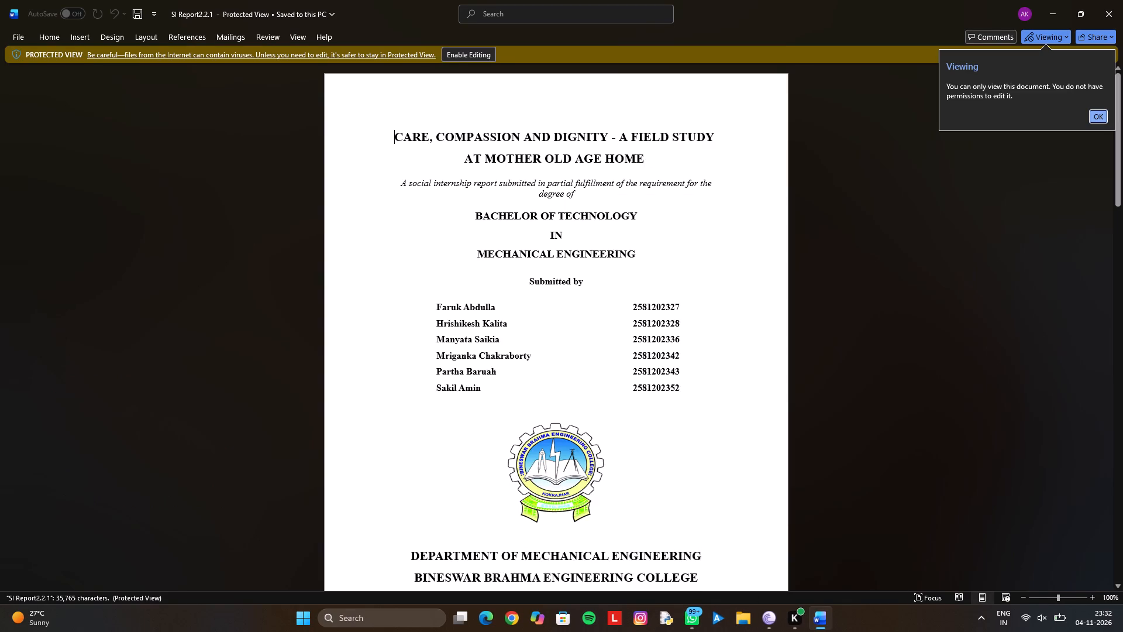
Look through the cover page and the repeated title page of the SI Report2.2.1 internship report.
{"action": "scroll", "coordinate": [441, 322], "scroll_direction": "down", "scroll_amount": 3}
{"action": "scroll", "coordinate": [438, 329], "scroll_direction": "up", "scroll_amount": 1, "text": "ctrl"}
{"action": "scroll", "coordinate": [438, 329], "scroll_direction": "down", "scroll_amount": 1, "text": "ctrl"}
{"action": "scroll", "coordinate": [441, 325], "scroll_direction": "up", "scroll_amount": 10}
{"action": "scroll", "coordinate": [436, 324], "scroll_direction": "down", "scroll_amount": 1}
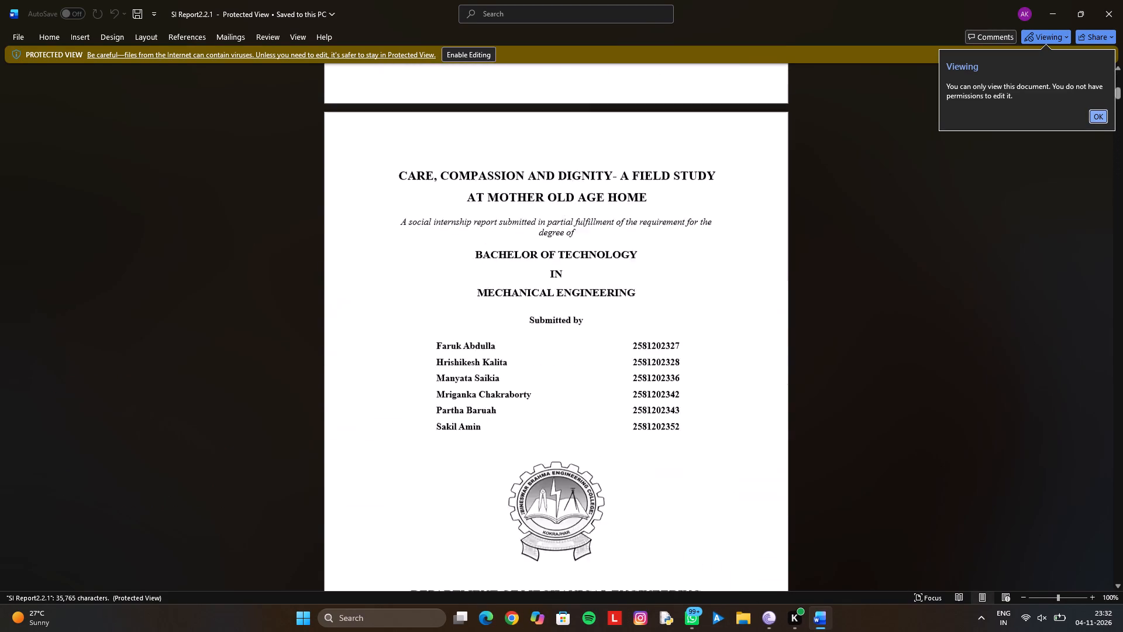
{"action": "scroll", "coordinate": [436, 324], "scroll_direction": "down", "scroll_amount": 2}
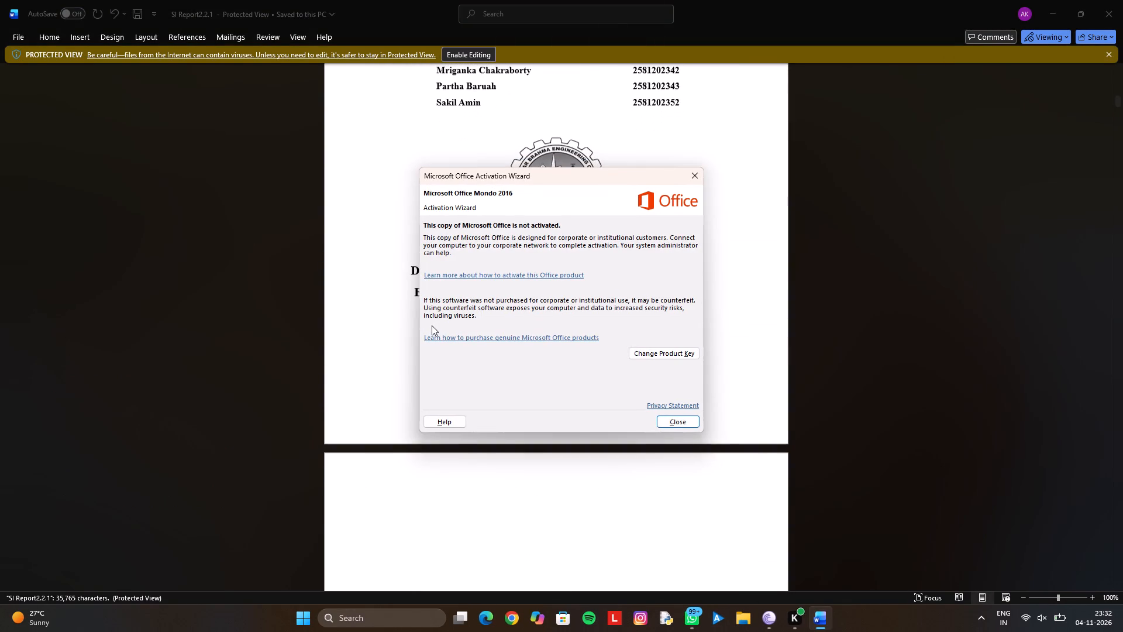
{"action": "scroll", "coordinate": [432, 325], "scroll_direction": "down", "scroll_amount": 1}
Dismiss the Microsoft Office Activation Wizard.
{"action": "left_click", "coordinate": [686, 181]}
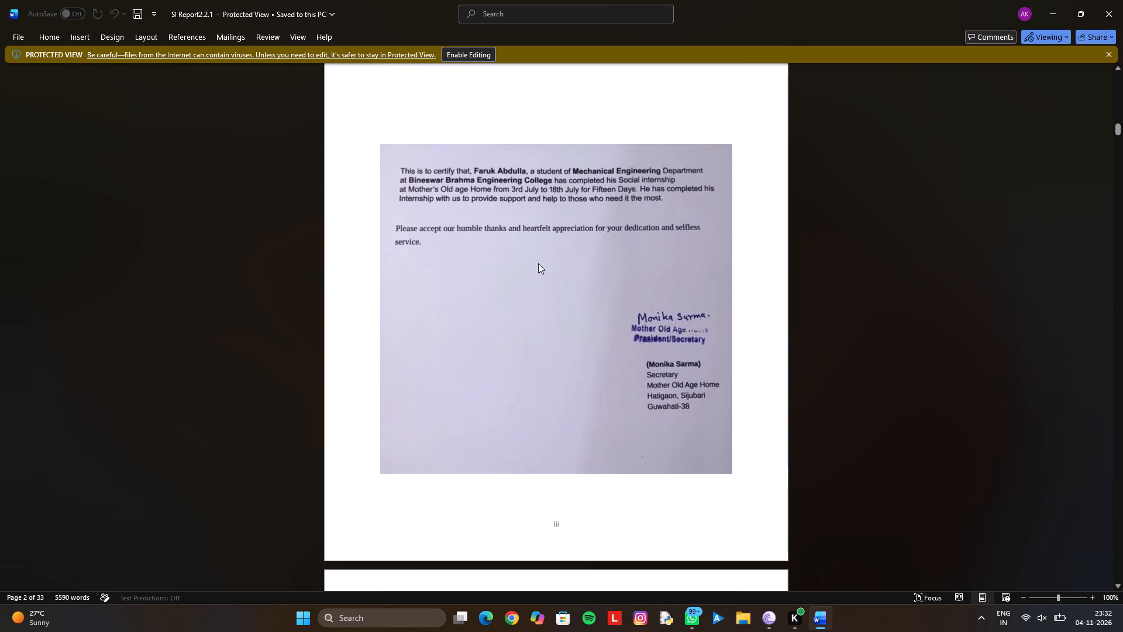
Examine the report's front matter around the certificate from the organisation.
{"action": "scroll", "coordinate": [539, 263], "scroll_direction": "up", "scroll_amount": 1}
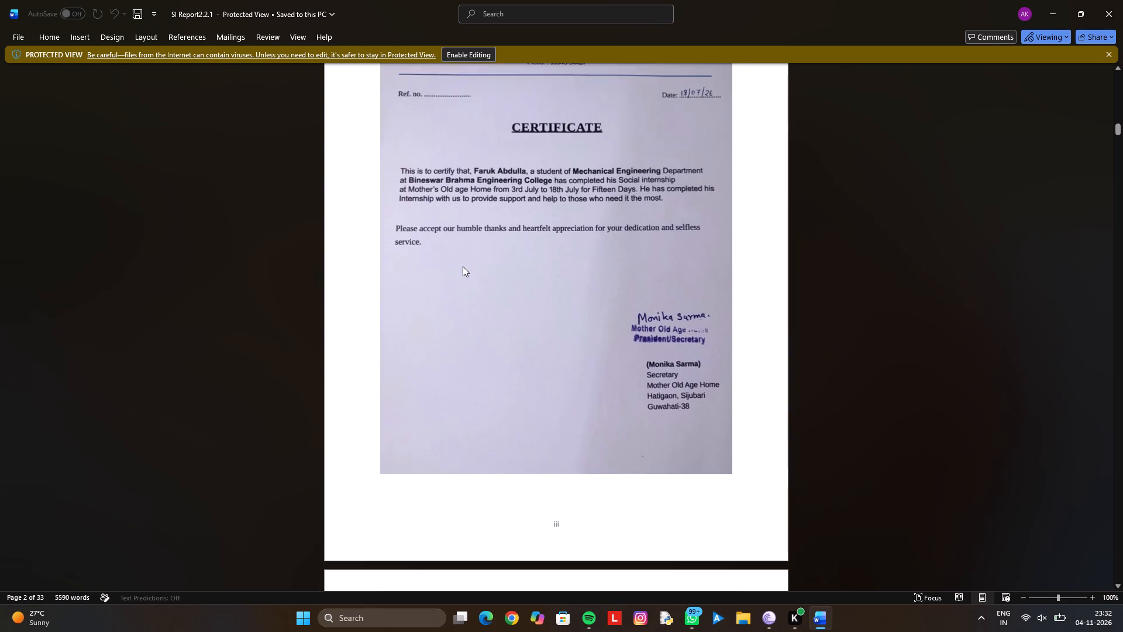
{"action": "scroll", "coordinate": [463, 266], "scroll_direction": "down", "scroll_amount": 1}
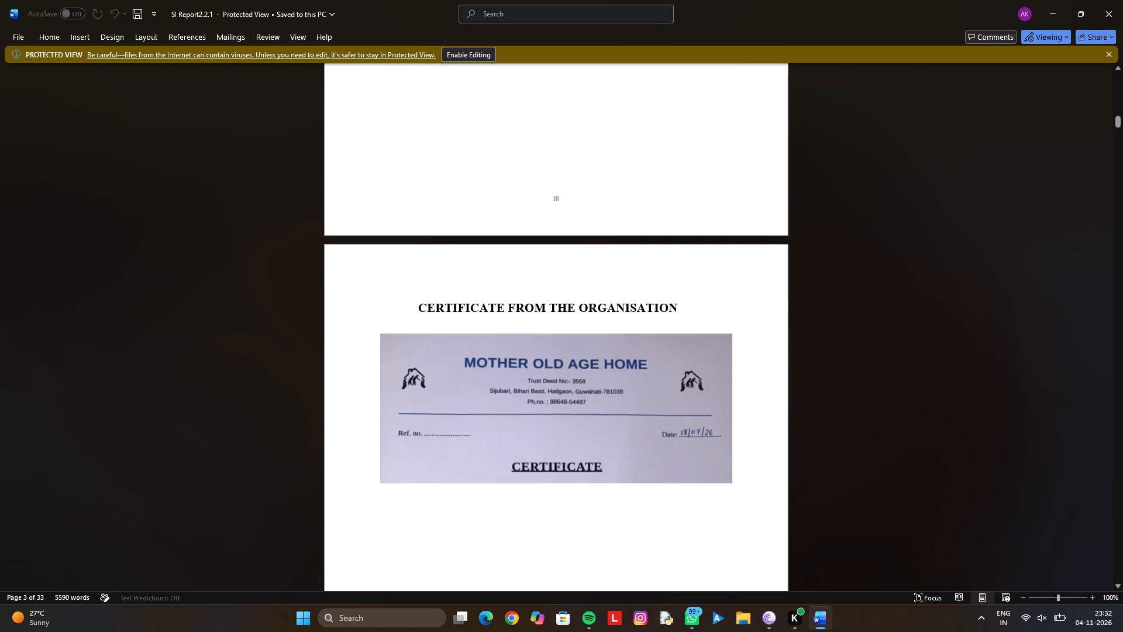
{"action": "scroll", "coordinate": [463, 266], "scroll_direction": "down", "scroll_amount": 2}
{"action": "scroll", "coordinate": [463, 266], "scroll_direction": "up", "scroll_amount": 5}
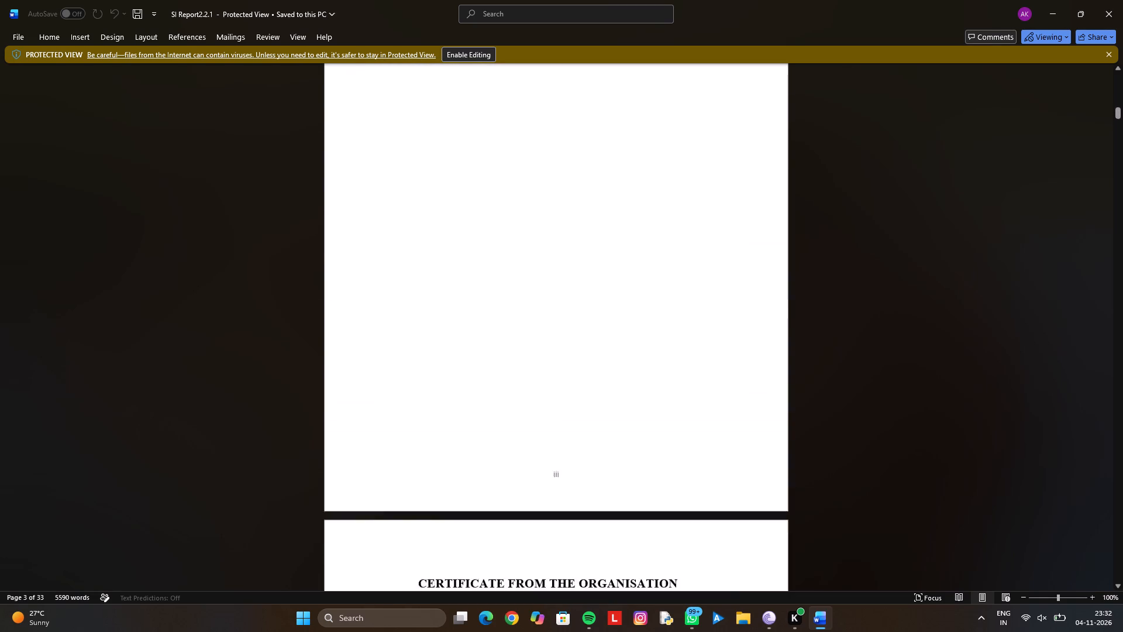
Review the report's opening pages, from the two title pages to the first certificate from the organisation.
{"action": "scroll", "coordinate": [463, 266], "scroll_direction": "up", "scroll_amount": 1}
{"action": "scroll", "coordinate": [463, 266], "scroll_direction": "down", "scroll_amount": 1}
{"action": "scroll", "coordinate": [463, 266], "scroll_direction": "up", "scroll_amount": 1}
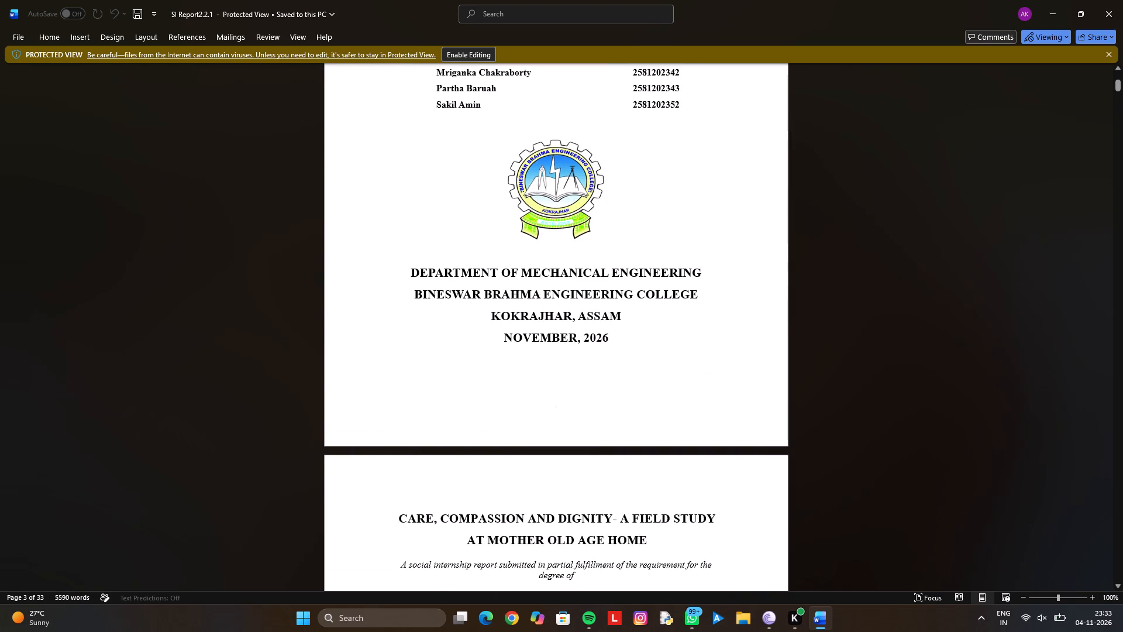
{"action": "scroll", "coordinate": [463, 266], "scroll_direction": "up", "scroll_amount": 1}
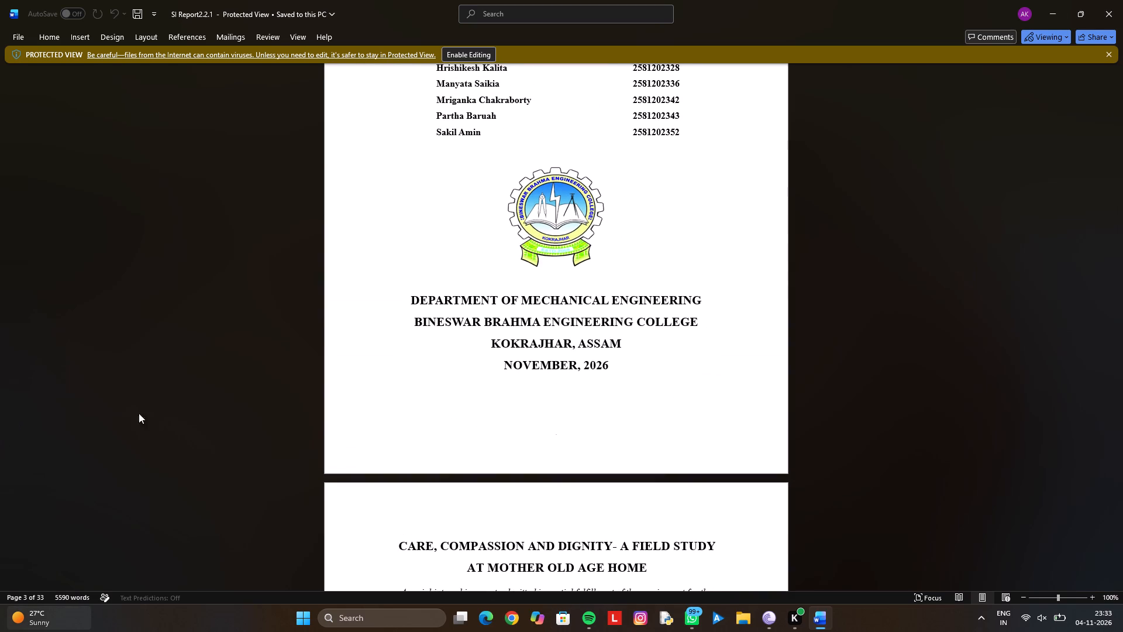
{"action": "scroll", "coordinate": [423, 351], "scroll_direction": "down", "scroll_amount": 2}
{"action": "scroll", "coordinate": [428, 427], "scroll_direction": "down", "scroll_amount": 1}
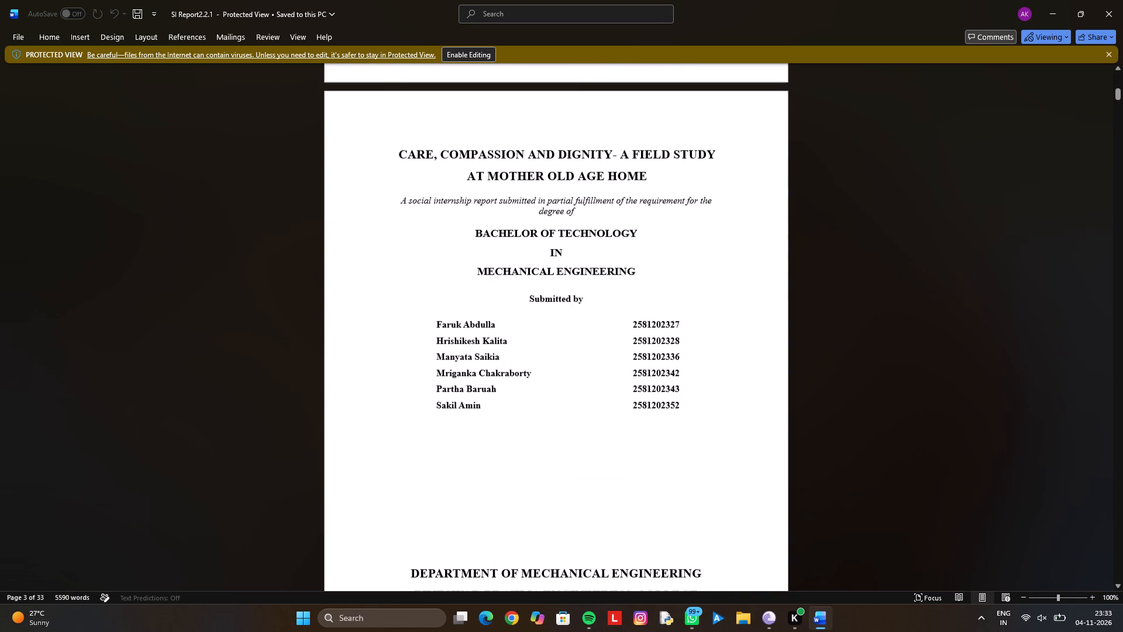
{"action": "scroll", "coordinate": [649, 334], "scroll_direction": "down", "scroll_amount": 11}
{"action": "scroll", "coordinate": [653, 331], "scroll_direction": "up", "scroll_amount": 2}
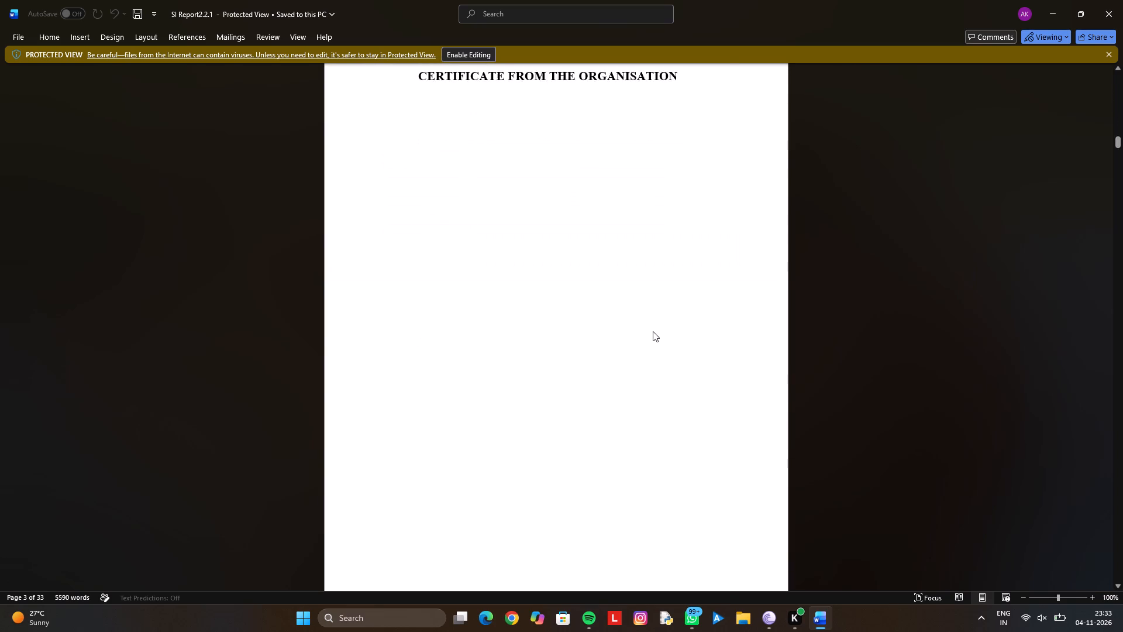
{"action": "scroll", "coordinate": [654, 324], "scroll_direction": "up", "scroll_amount": 2}
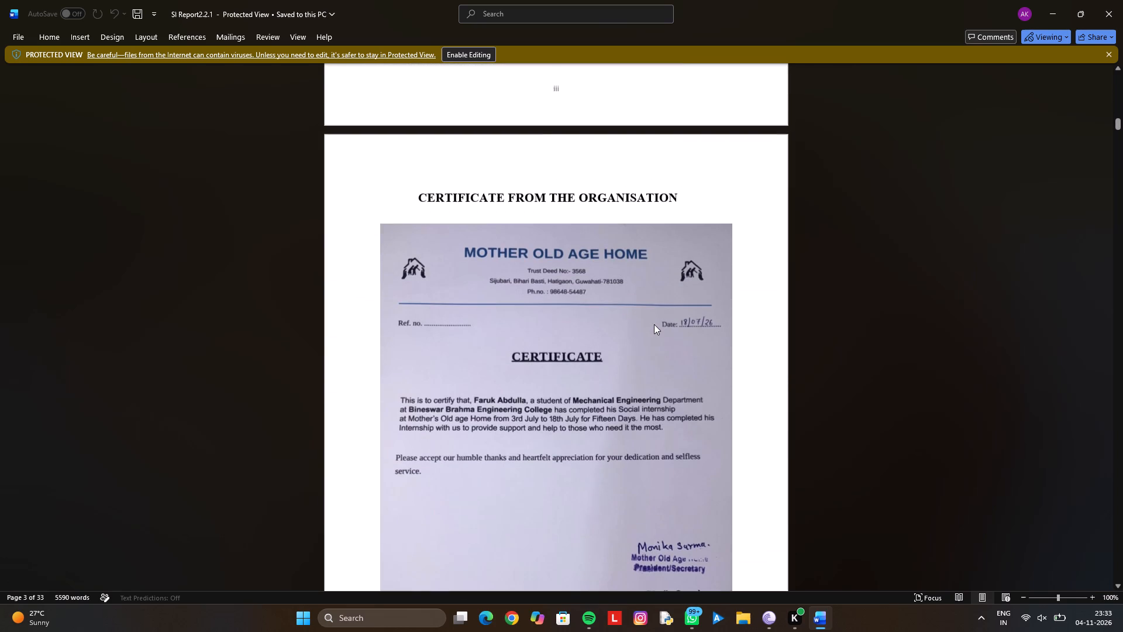
Enable editing for the protected SI Report2.2.1 document.
{"action": "left_click", "coordinate": [485, 55]}
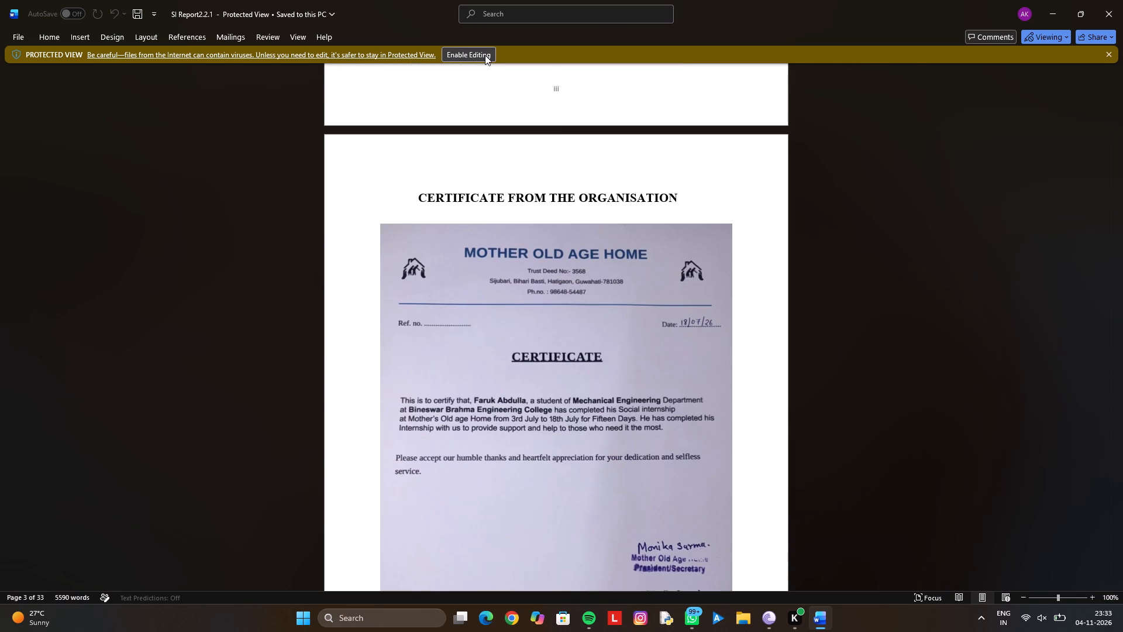
{"action": "left_click", "coordinate": [472, 54]}
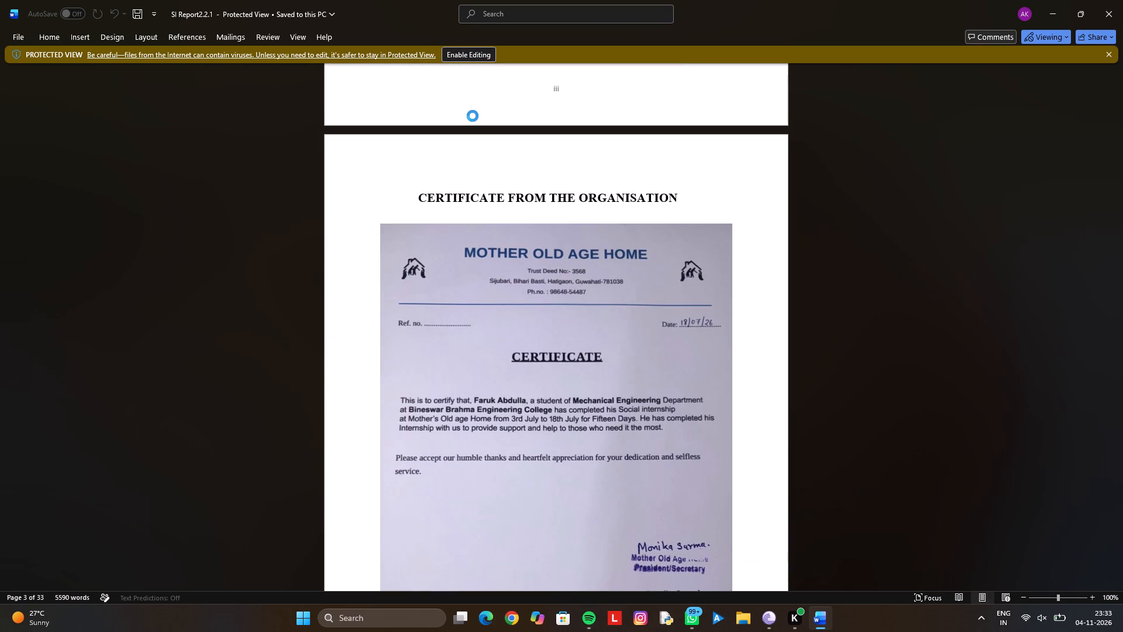
Examine the layout of the title pages, the blank page iii and the organisation certificates in the editable report.
{"action": "scroll", "coordinate": [590, 248], "scroll_direction": "up", "scroll_amount": 2}
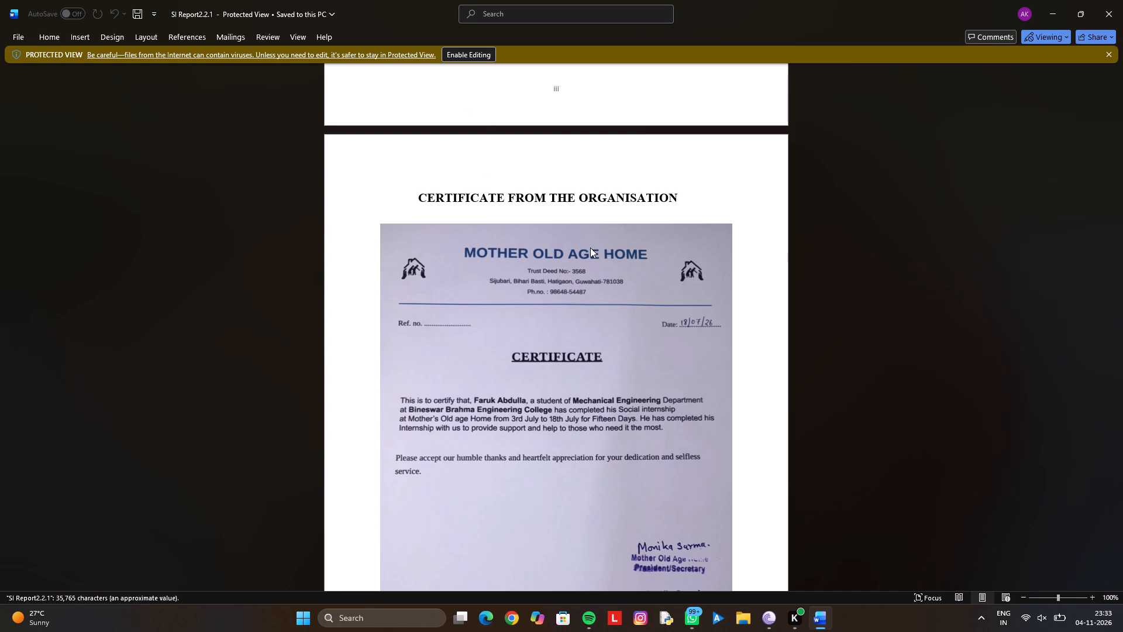
{"action": "scroll", "coordinate": [590, 248], "scroll_direction": "up", "scroll_amount": 3}
{"action": "scroll", "coordinate": [588, 235], "scroll_direction": "down", "scroll_amount": 2}
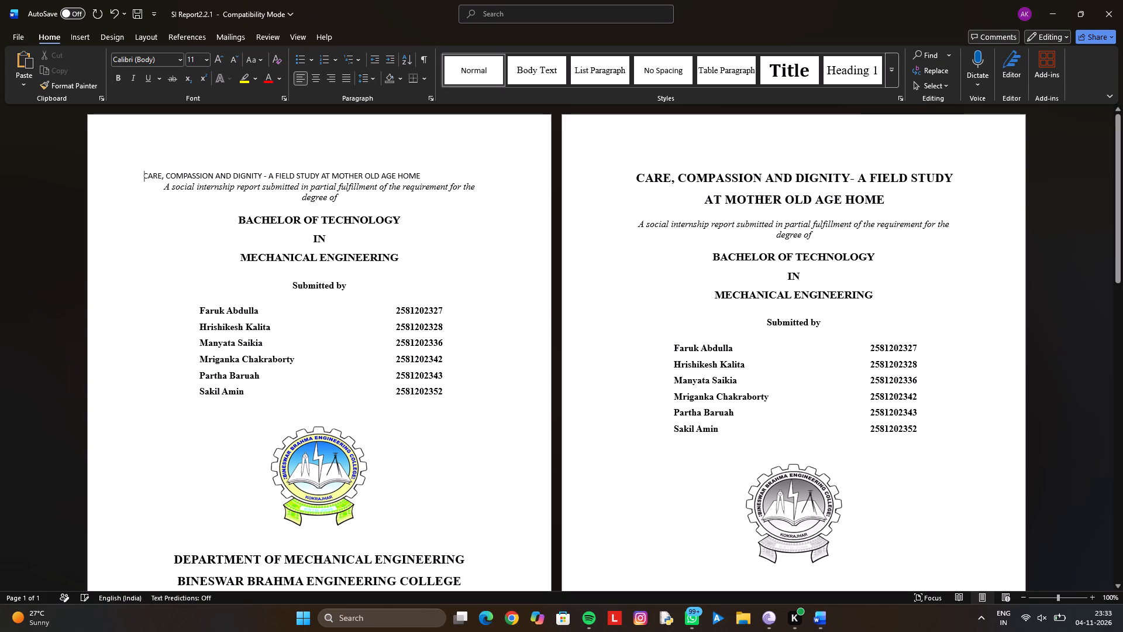
{"action": "scroll", "coordinate": [586, 226], "scroll_direction": "down", "scroll_amount": 4}
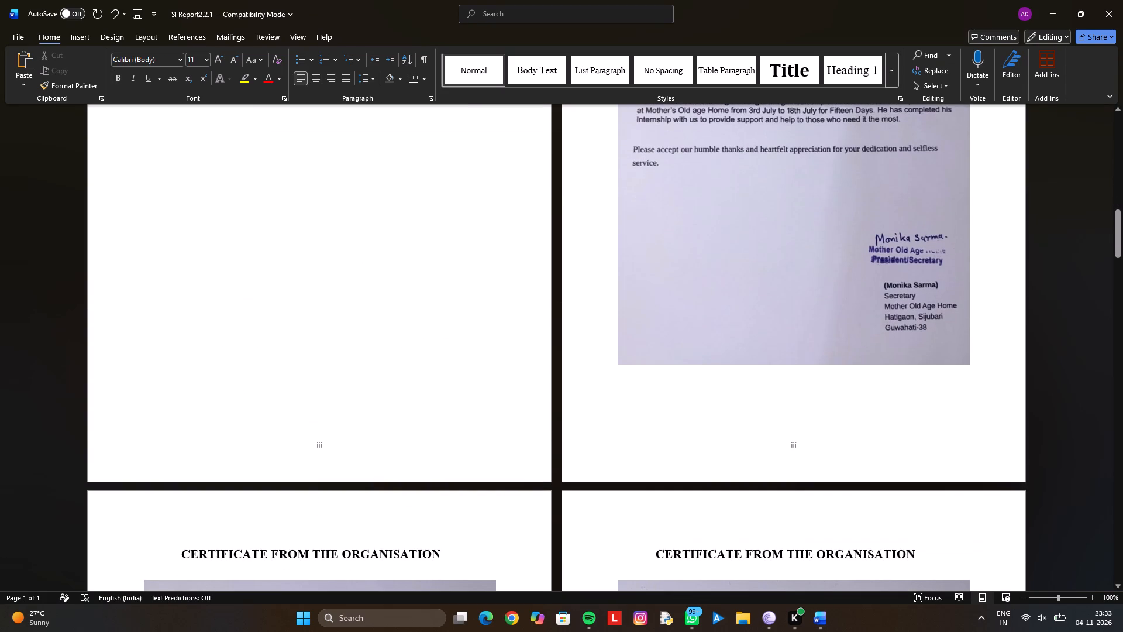
{"action": "scroll", "coordinate": [586, 226], "scroll_direction": "down", "scroll_amount": 2}
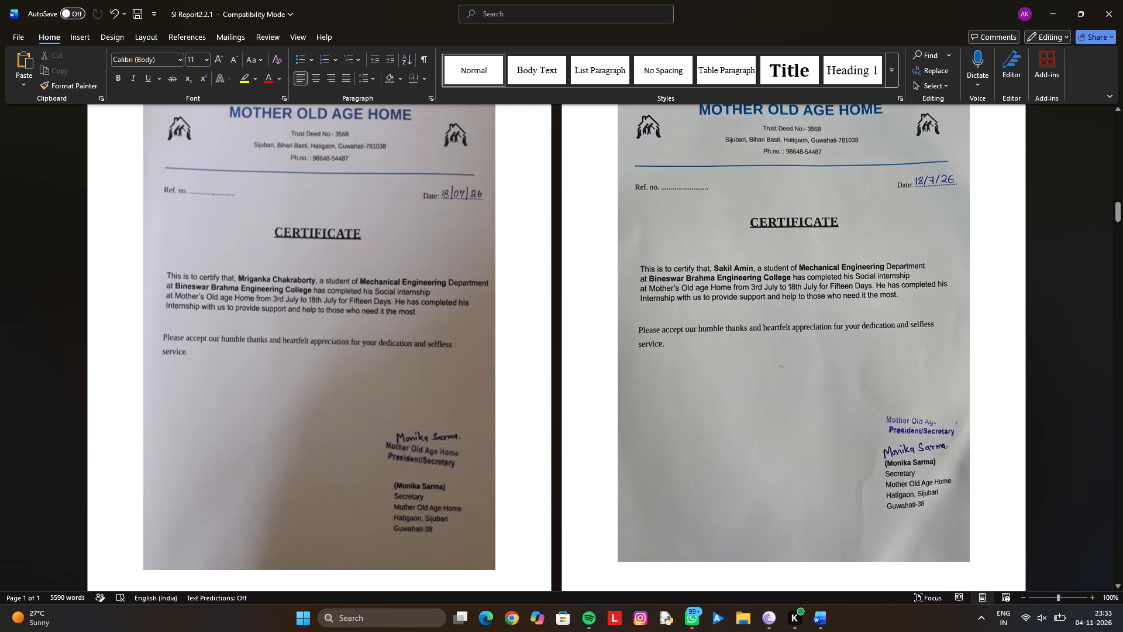
{"action": "scroll", "coordinate": [573, 259], "scroll_direction": "up", "scroll_amount": 4}
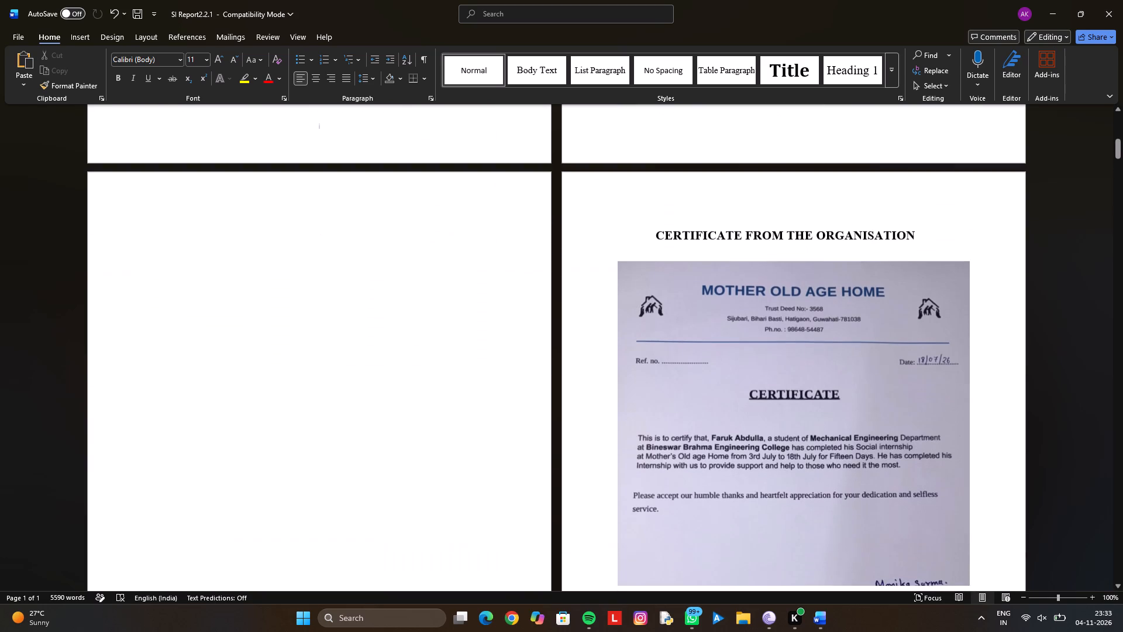
{"action": "scroll", "coordinate": [481, 430], "scroll_direction": "down", "scroll_amount": 3}
{"action": "scroll", "coordinate": [547, 384], "scroll_direction": "up", "scroll_amount": 2}
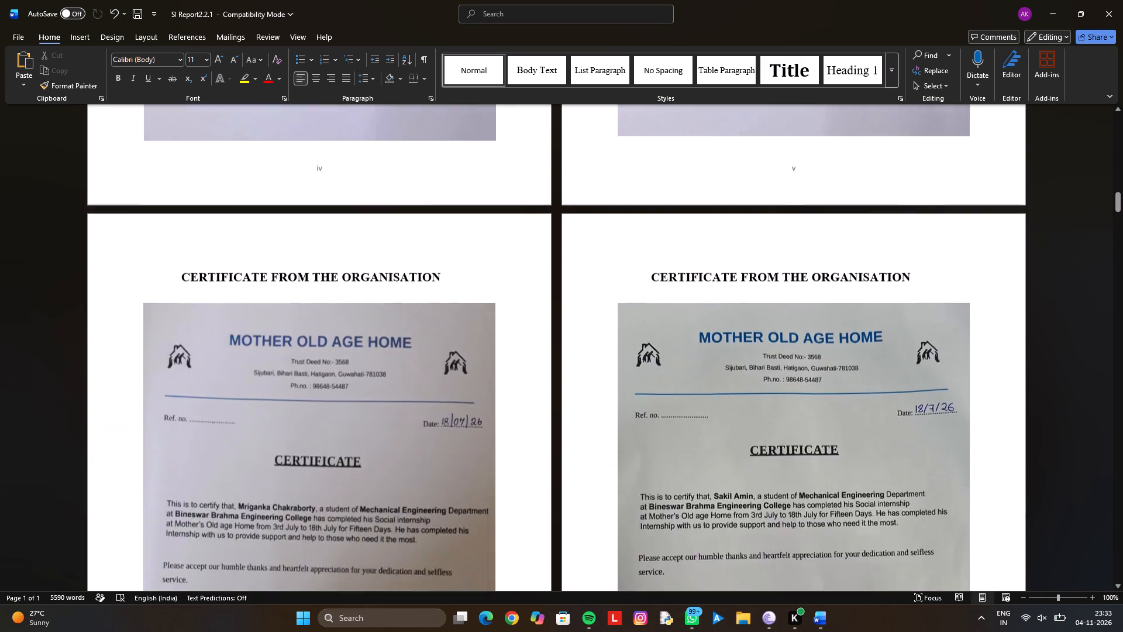
{"action": "scroll", "coordinate": [544, 384], "scroll_direction": "up", "scroll_amount": 2}
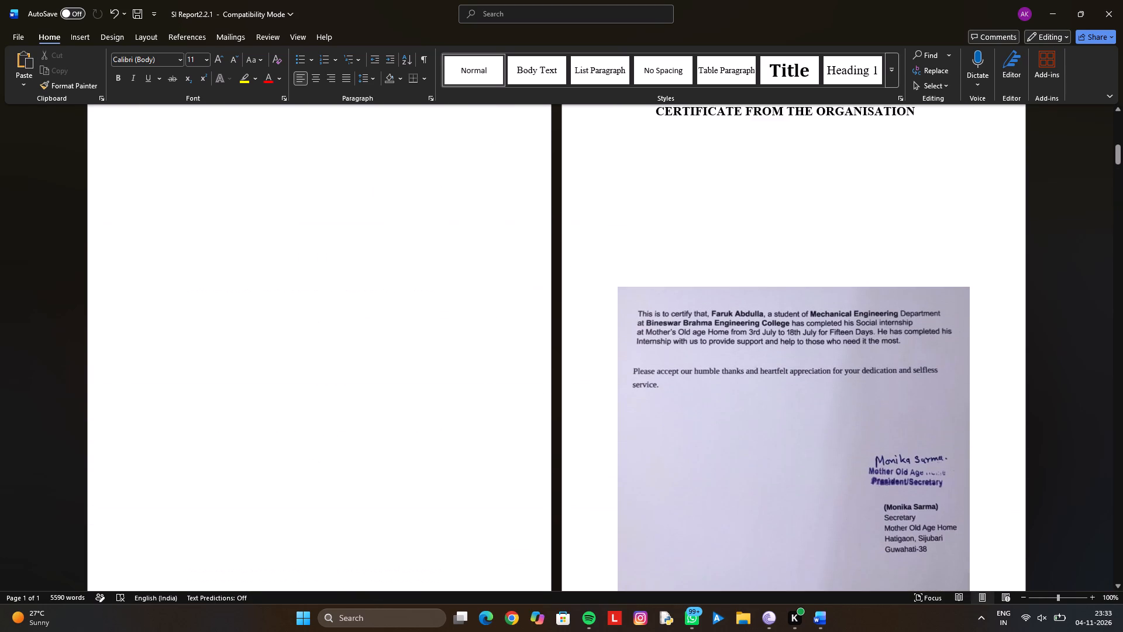
{"action": "scroll", "coordinate": [543, 377], "scroll_direction": "up", "scroll_amount": 3}
{"action": "scroll", "coordinate": [531, 349], "scroll_direction": "down", "scroll_amount": 1}
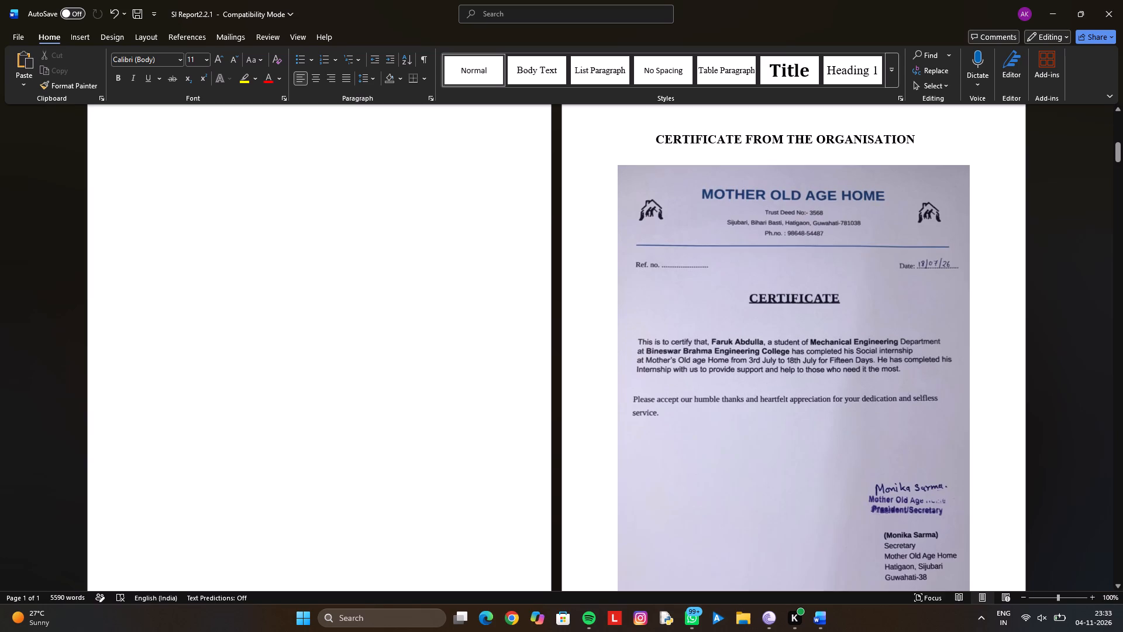
{"action": "scroll", "coordinate": [528, 341], "scroll_direction": "down", "scroll_amount": 1}
Place the cursor on the blank page before the first certificate and recheck the surrounding title and certificate pages.
{"action": "left_click", "coordinate": [525, 334]}
{"action": "scroll", "coordinate": [525, 334], "scroll_direction": "up", "scroll_amount": 1}
{"action": "scroll", "coordinate": [1007, 406], "scroll_direction": "down", "scroll_amount": 1}
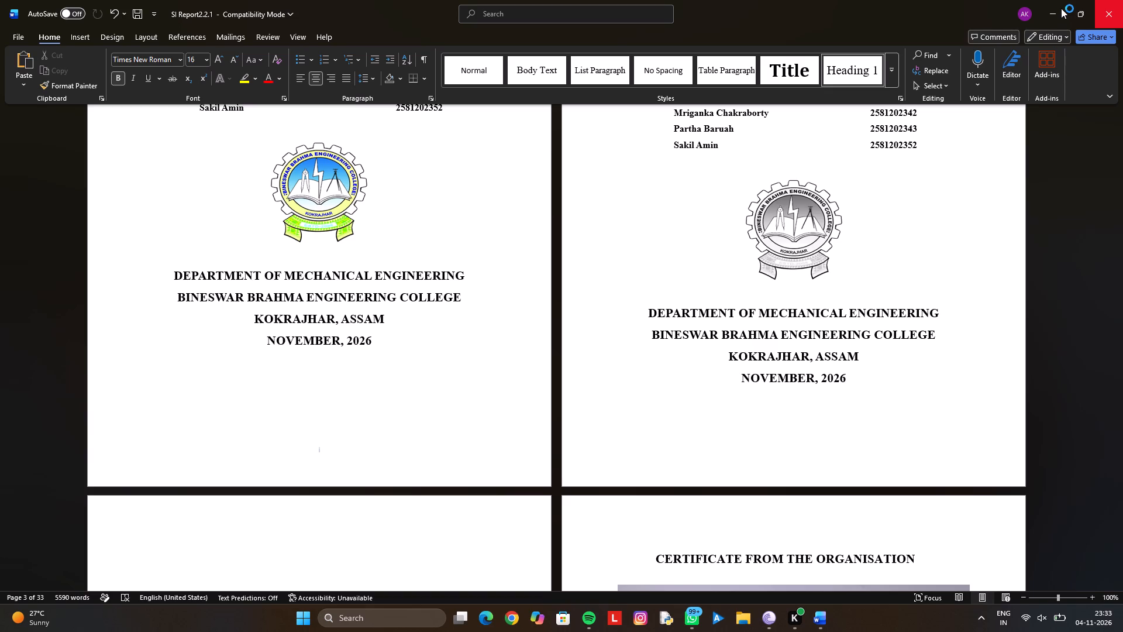
{"action": "scroll", "coordinate": [639, 372], "scroll_direction": "down", "scroll_amount": 6}
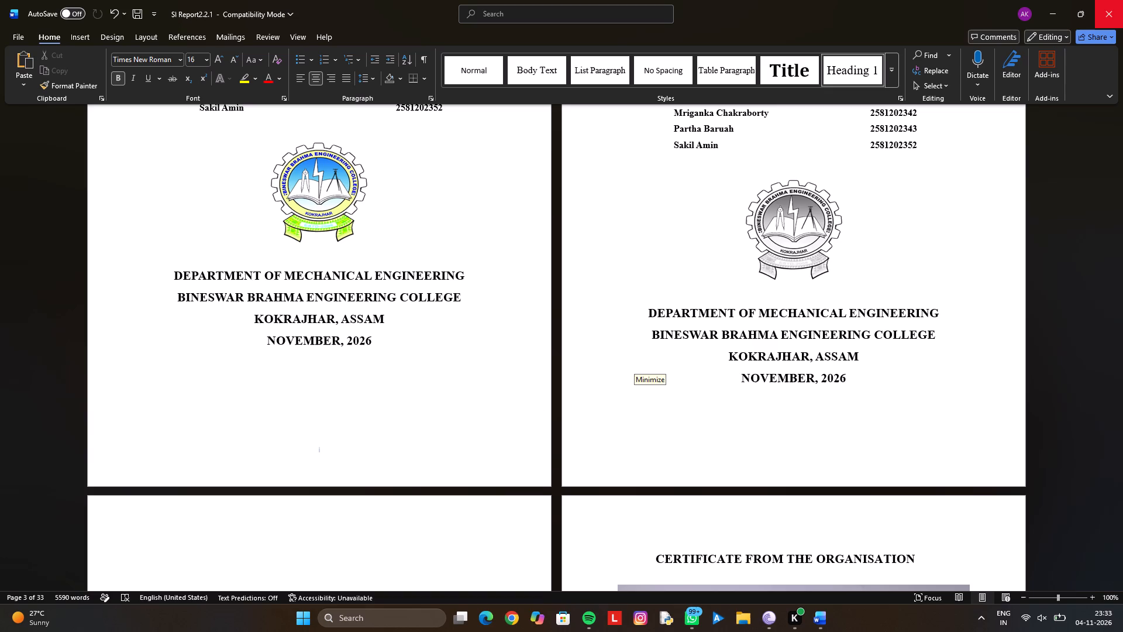
{"action": "scroll", "coordinate": [531, 312], "scroll_direction": "down", "scroll_amount": 2}
{"action": "scroll", "coordinate": [545, 395], "scroll_direction": "up", "scroll_amount": 2}
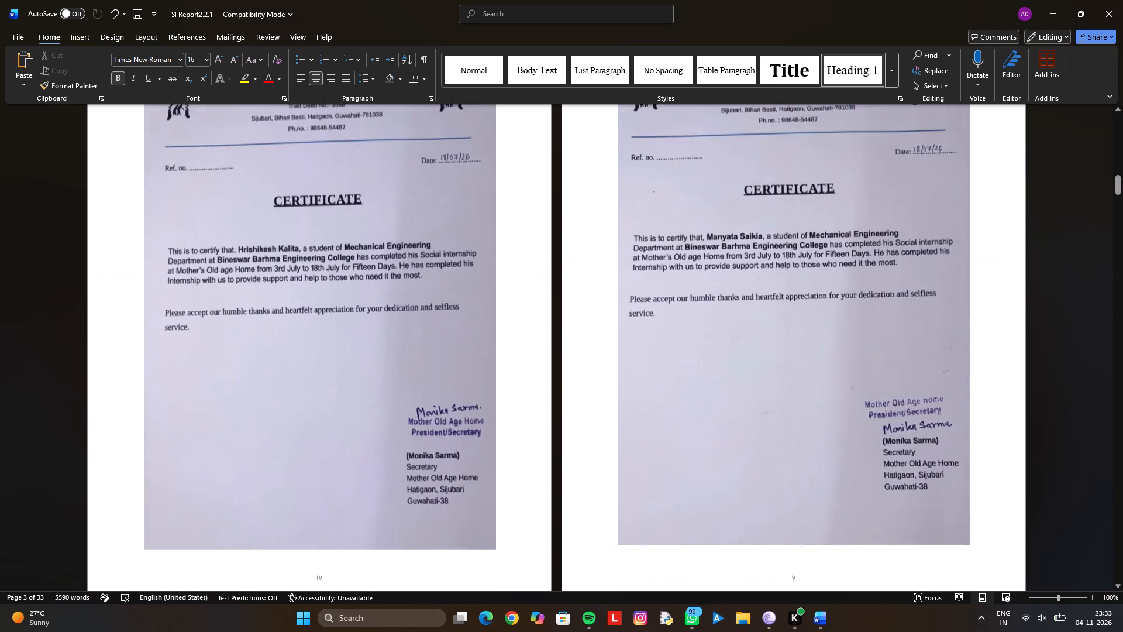
{"action": "scroll", "coordinate": [545, 395], "scroll_direction": "down", "scroll_amount": 1}
{"action": "scroll", "coordinate": [545, 395], "scroll_direction": "up", "scroll_amount": 1}
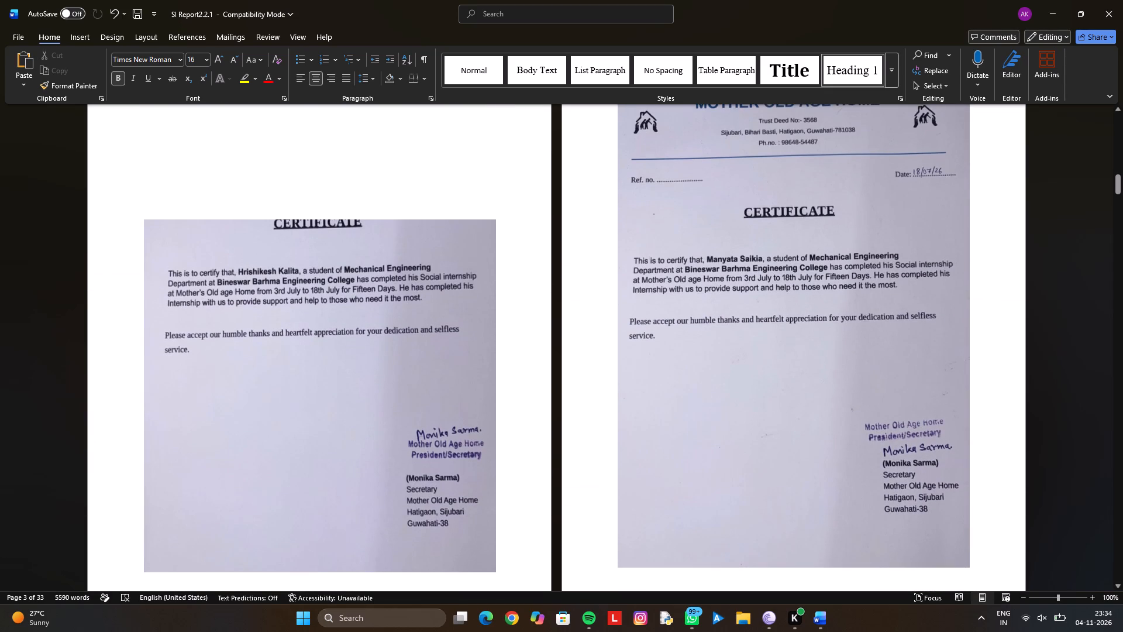
{"action": "scroll", "coordinate": [478, 386], "scroll_direction": "up", "scroll_amount": 1}
{"action": "scroll", "coordinate": [408, 377], "scroll_direction": "up", "scroll_amount": 1}
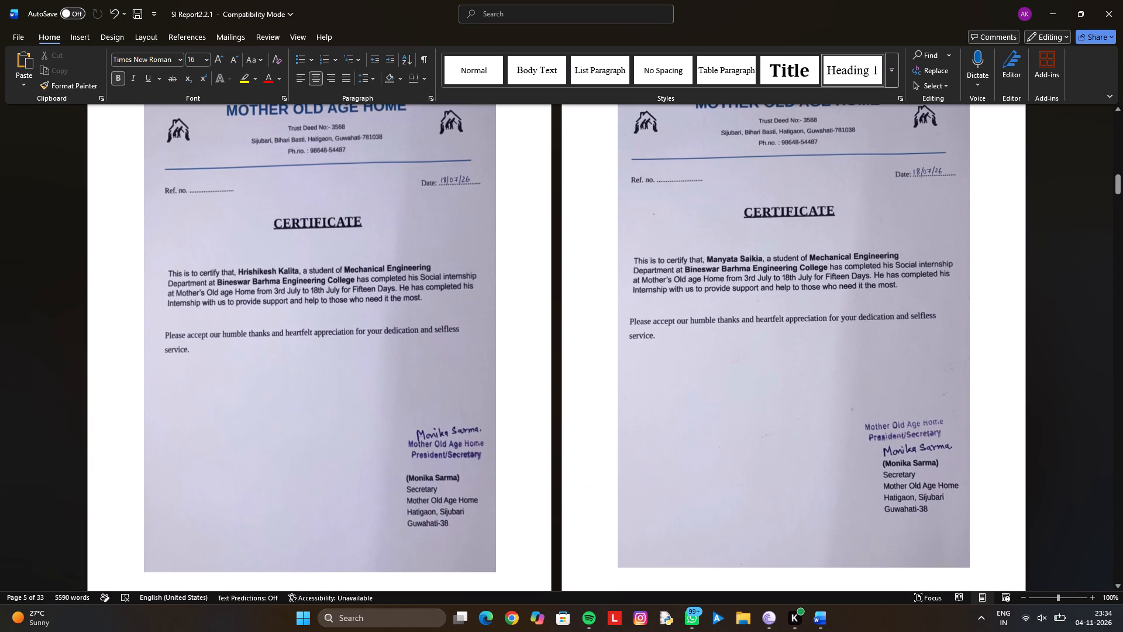
{"action": "scroll", "coordinate": [408, 377], "scroll_direction": "down", "scroll_amount": 2}
{"action": "scroll", "coordinate": [557, 327], "scroll_direction": "up", "scroll_amount": 2}
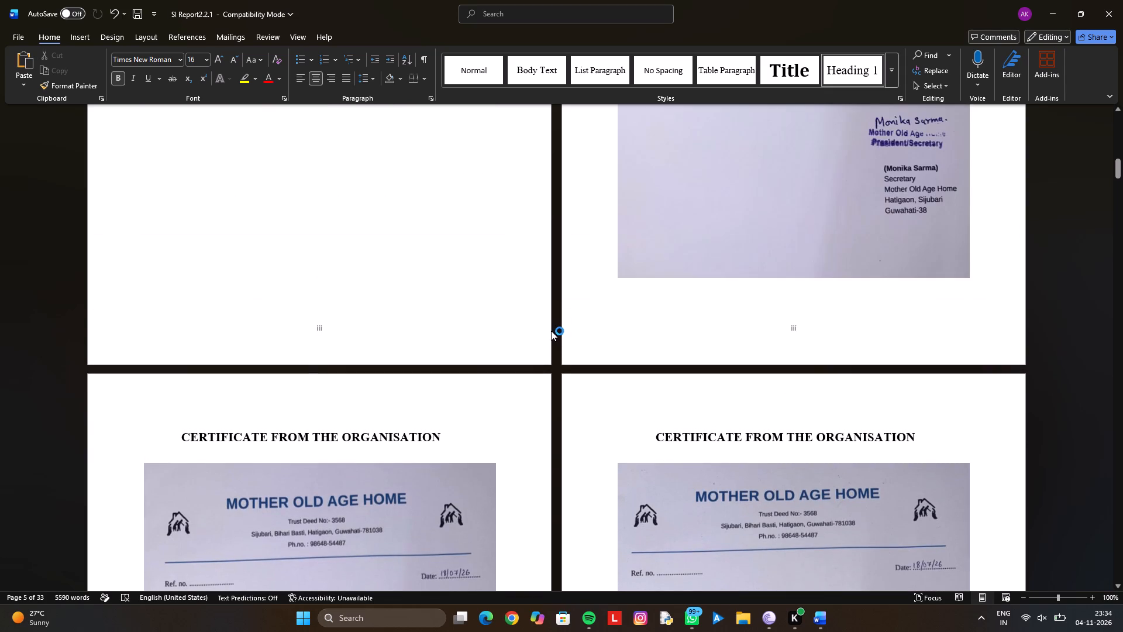
{"action": "scroll", "coordinate": [550, 331], "scroll_direction": "up", "scroll_amount": 4}
{"action": "scroll", "coordinate": [550, 333], "scroll_direction": "down", "scroll_amount": 2}
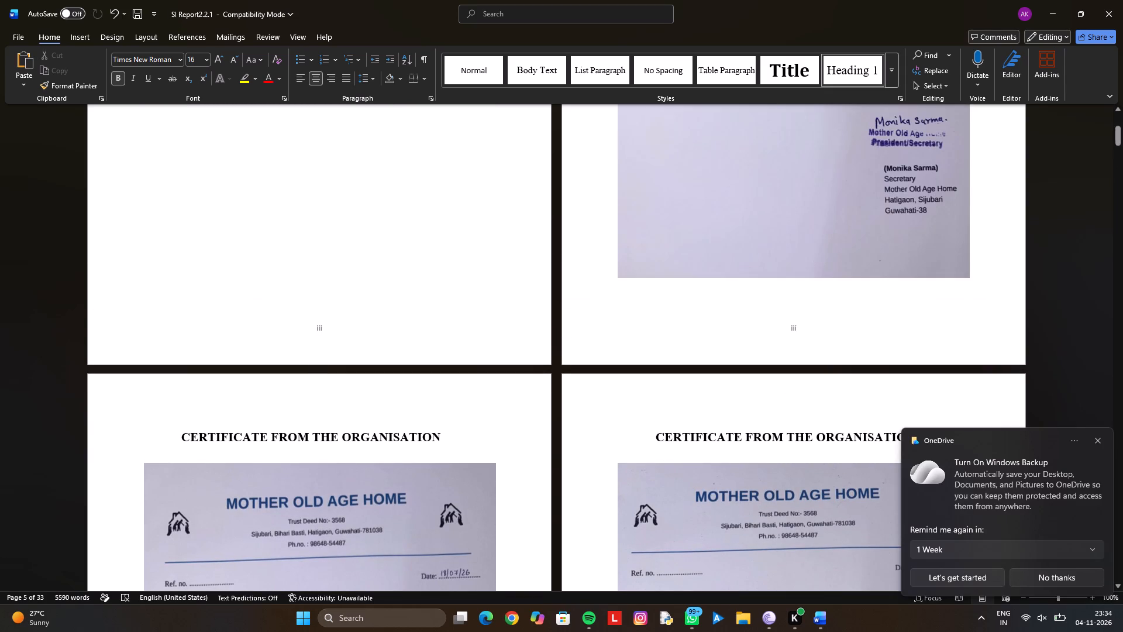
{"action": "scroll", "coordinate": [550, 333], "scroll_direction": "up", "scroll_amount": 6}
{"action": "scroll", "coordinate": [550, 334], "scroll_direction": "down", "scroll_amount": 3}
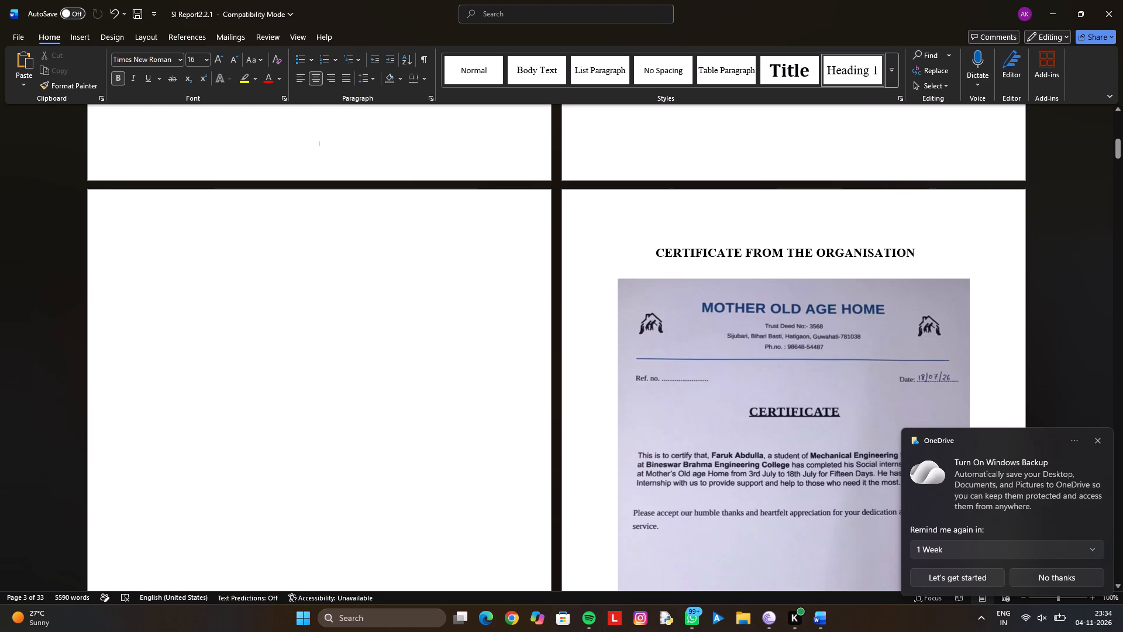
{"action": "scroll", "coordinate": [553, 334], "scroll_direction": "down", "scroll_amount": 1}
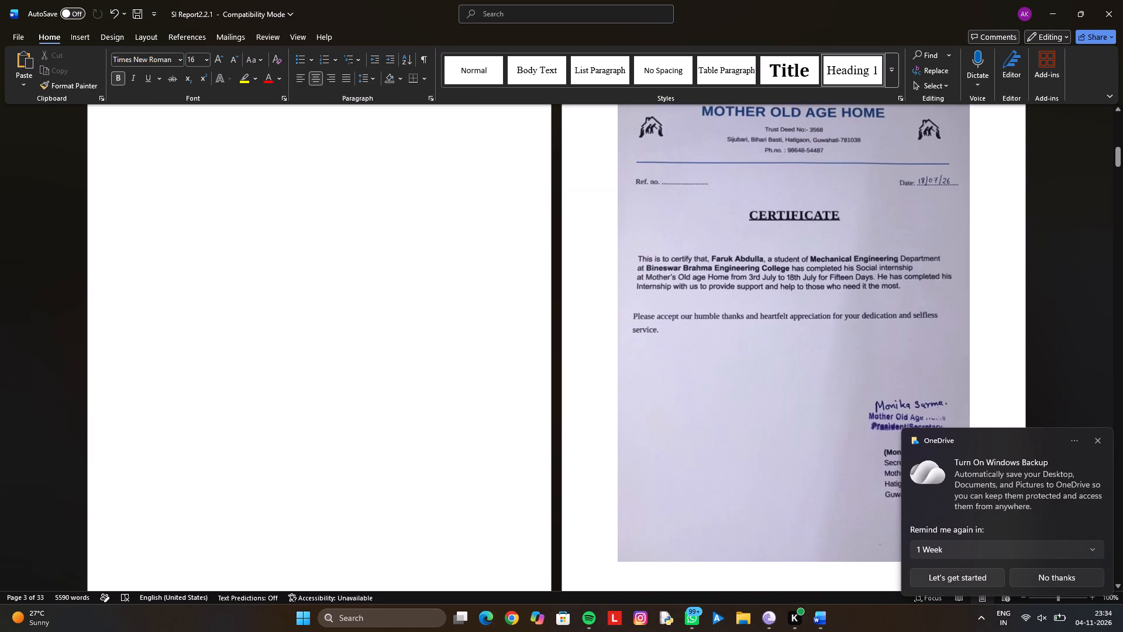
{"action": "scroll", "coordinate": [553, 335], "scroll_direction": "down", "scroll_amount": 3}
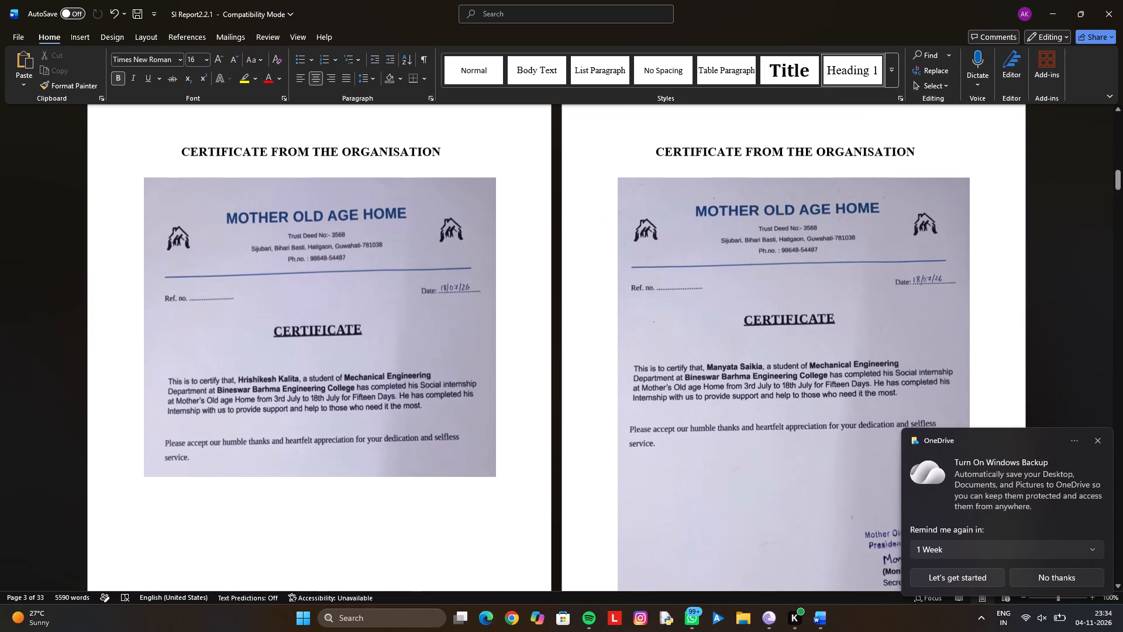
{"action": "scroll", "coordinate": [552, 335], "scroll_direction": "down", "scroll_amount": 1}
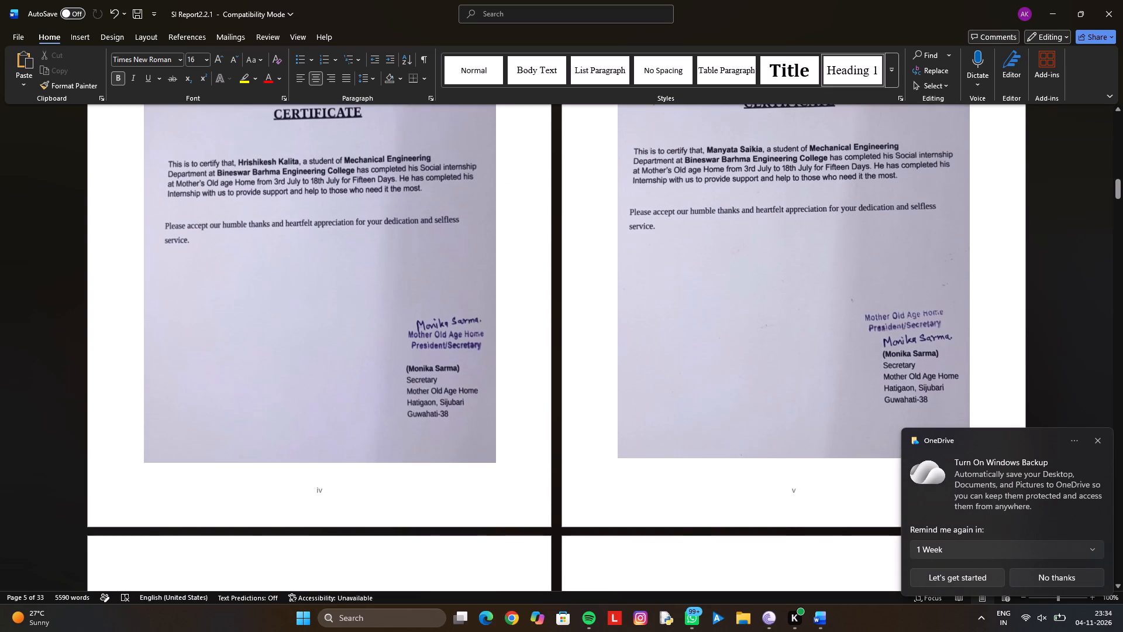
{"action": "scroll", "coordinate": [552, 335], "scroll_direction": "up", "scroll_amount": 1}
{"action": "scroll", "coordinate": [552, 335], "scroll_direction": "down", "scroll_amount": 1}
Select the certificate picture on page iv and inspect its page layout.
{"action": "left_click", "coordinate": [476, 358]}
{"action": "left_click", "coordinate": [476, 359]}
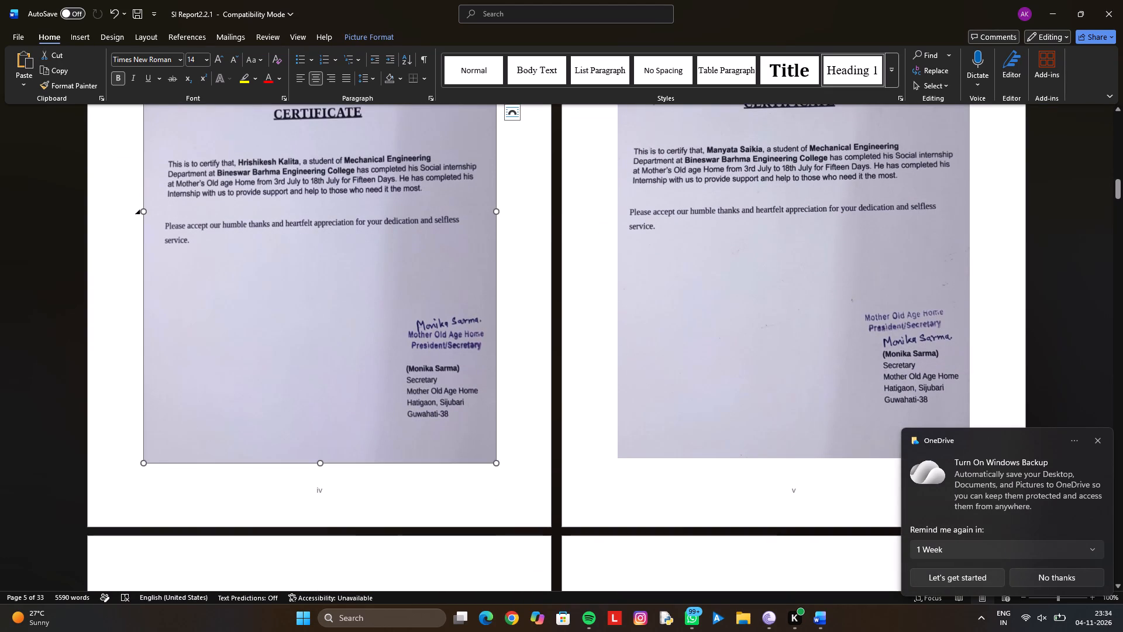
{"action": "left_click", "coordinate": [476, 360]}
{"action": "scroll", "coordinate": [476, 363], "scroll_direction": "up", "scroll_amount": 2}
{"action": "scroll", "coordinate": [472, 364], "scroll_direction": "down", "scroll_amount": 1}
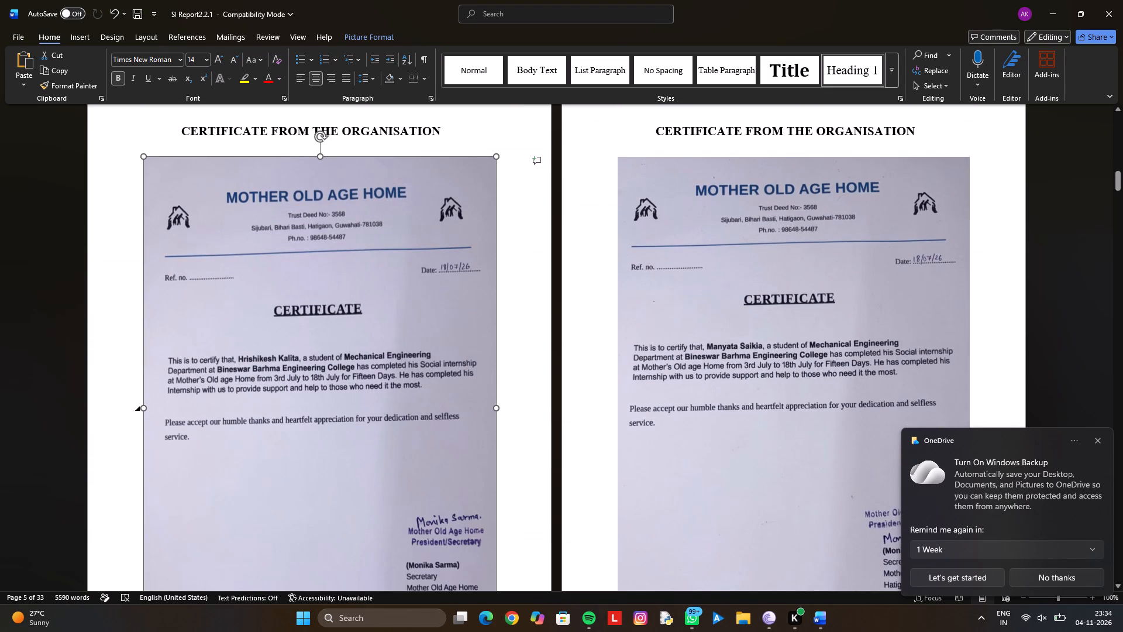
{"action": "scroll", "coordinate": [421, 361], "scroll_direction": "down", "scroll_amount": 1}
{"action": "scroll", "coordinate": [421, 361], "scroll_direction": "up", "scroll_amount": 1}
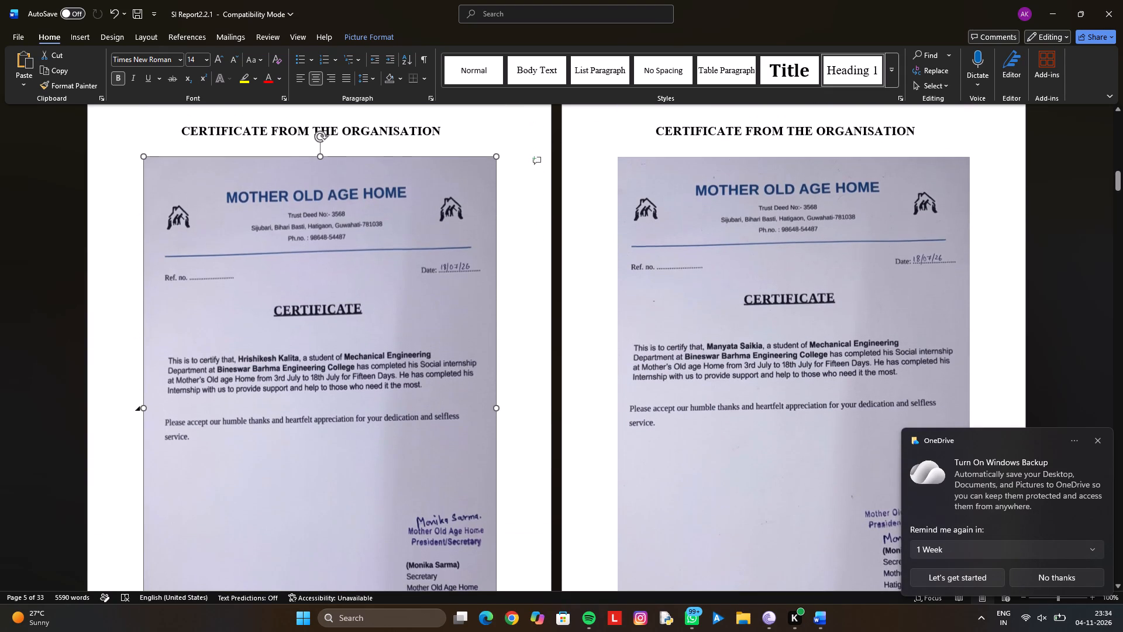
Open the Navigation pane for the report.
{"action": "left_click", "coordinate": [13, 593]}
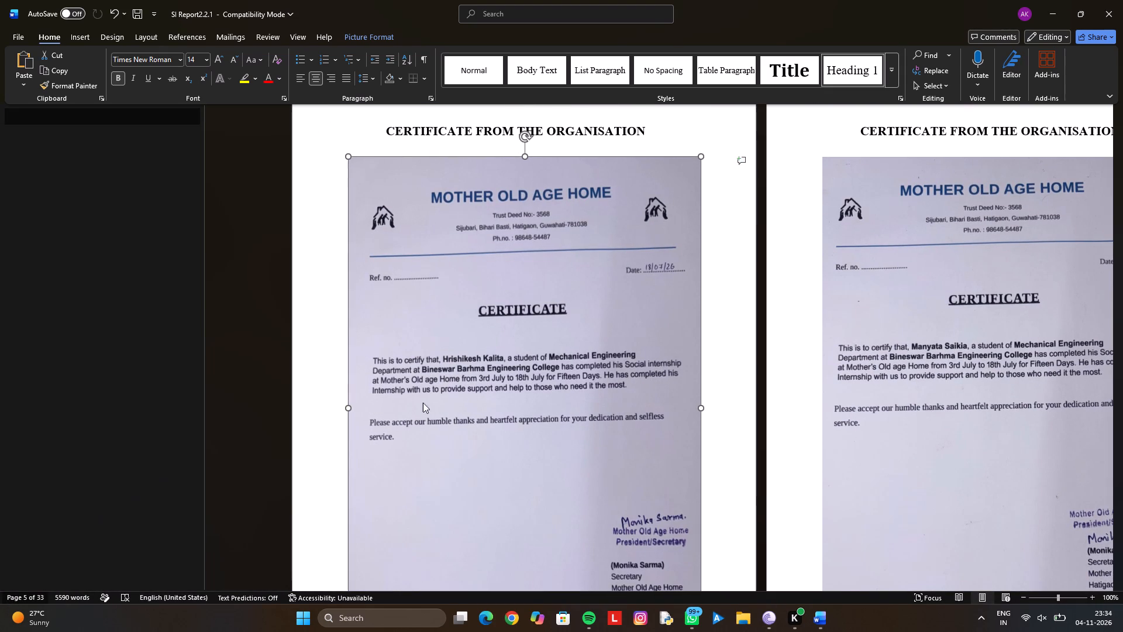
Examine the organisation certificate pages iii and iv, comparing heading spacing, picture placement and the page bottoms.
{"action": "scroll", "coordinate": [453, 398], "scroll_direction": "down", "scroll_amount": 1}
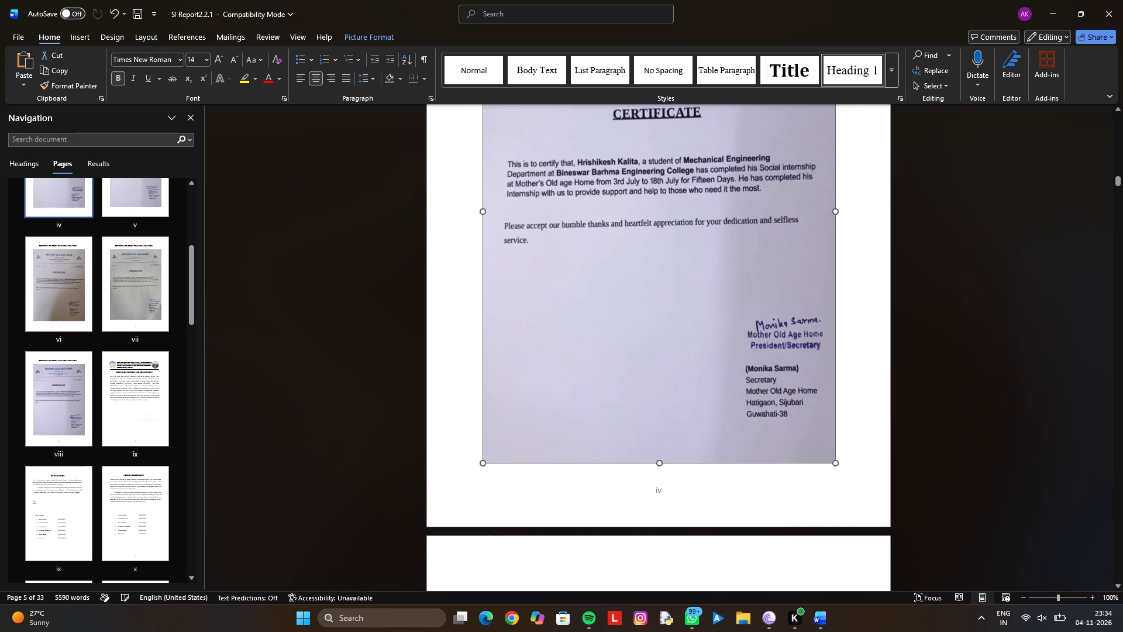
{"action": "scroll", "coordinate": [563, 371], "scroll_direction": "up", "scroll_amount": 4}
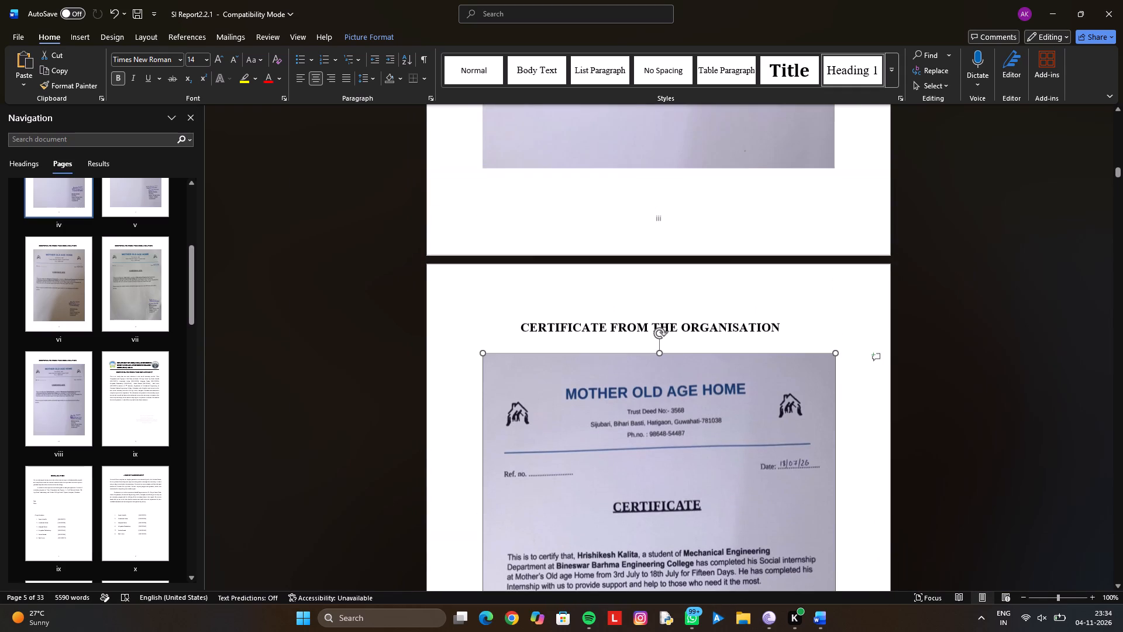
{"action": "scroll", "coordinate": [563, 372], "scroll_direction": "up", "scroll_amount": 2}
{"action": "scroll", "coordinate": [563, 373], "scroll_direction": "down", "scroll_amount": 1}
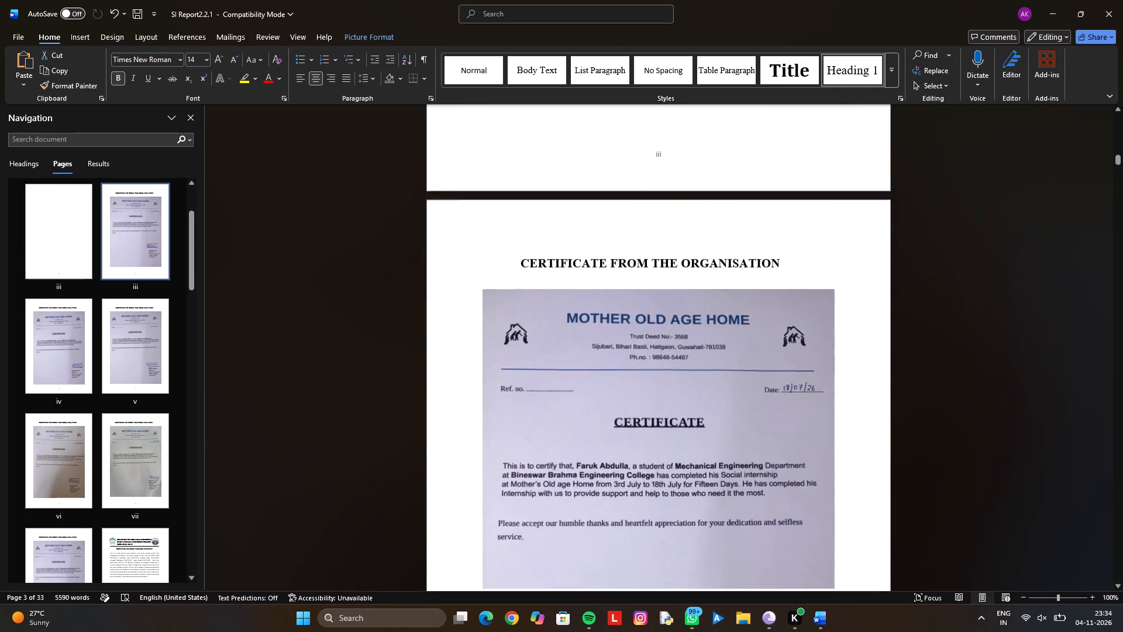
{"action": "scroll", "coordinate": [563, 373], "scroll_direction": "down", "scroll_amount": 4}
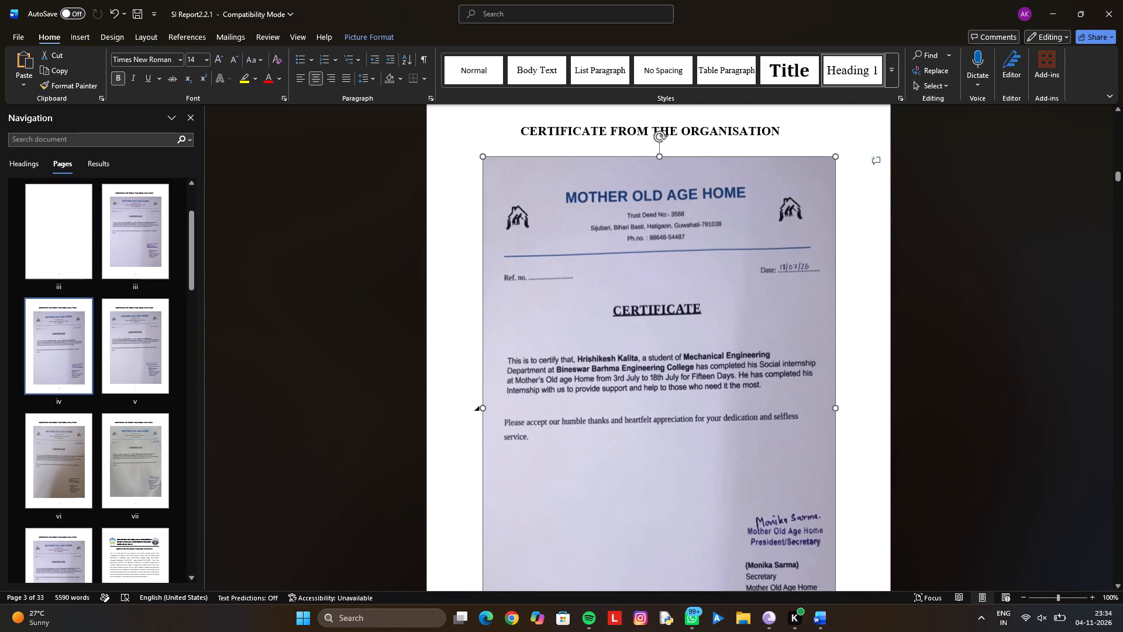
{"action": "scroll", "coordinate": [562, 375], "scroll_direction": "down", "scroll_amount": 1}
{"action": "scroll", "coordinate": [561, 376], "scroll_direction": "up", "scroll_amount": 1}
{"action": "scroll", "coordinate": [561, 376], "scroll_direction": "down", "scroll_amount": 1}
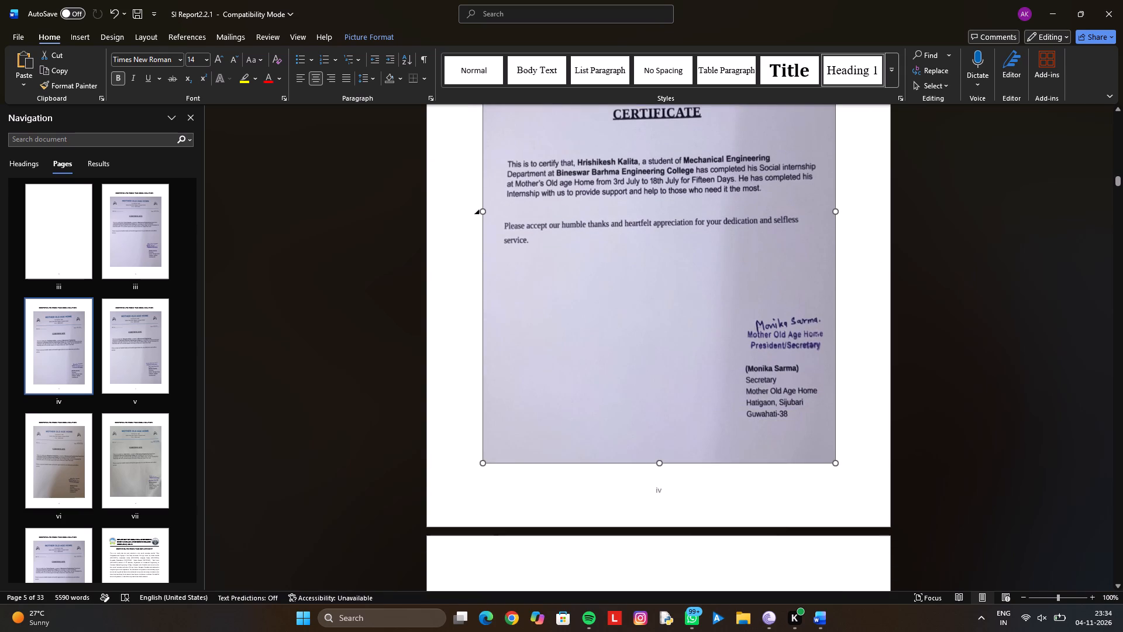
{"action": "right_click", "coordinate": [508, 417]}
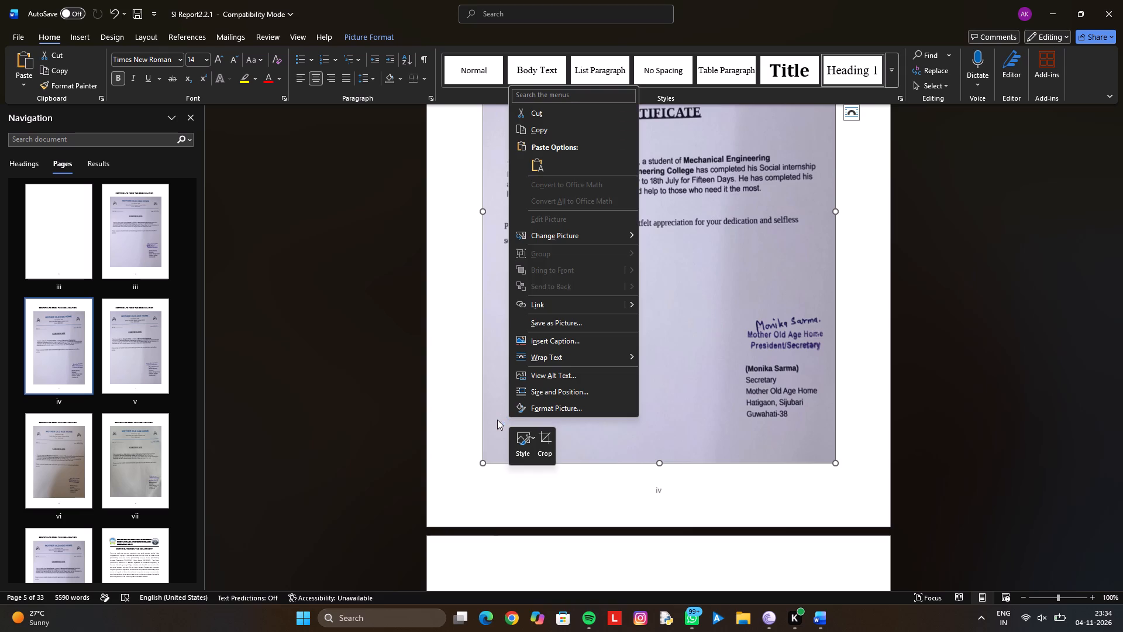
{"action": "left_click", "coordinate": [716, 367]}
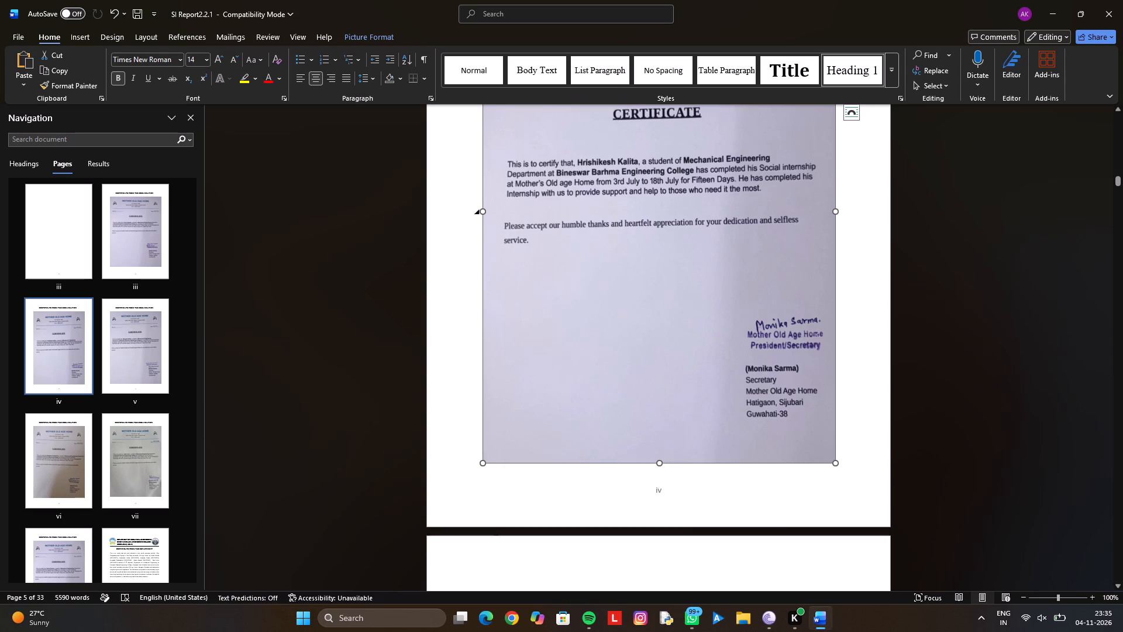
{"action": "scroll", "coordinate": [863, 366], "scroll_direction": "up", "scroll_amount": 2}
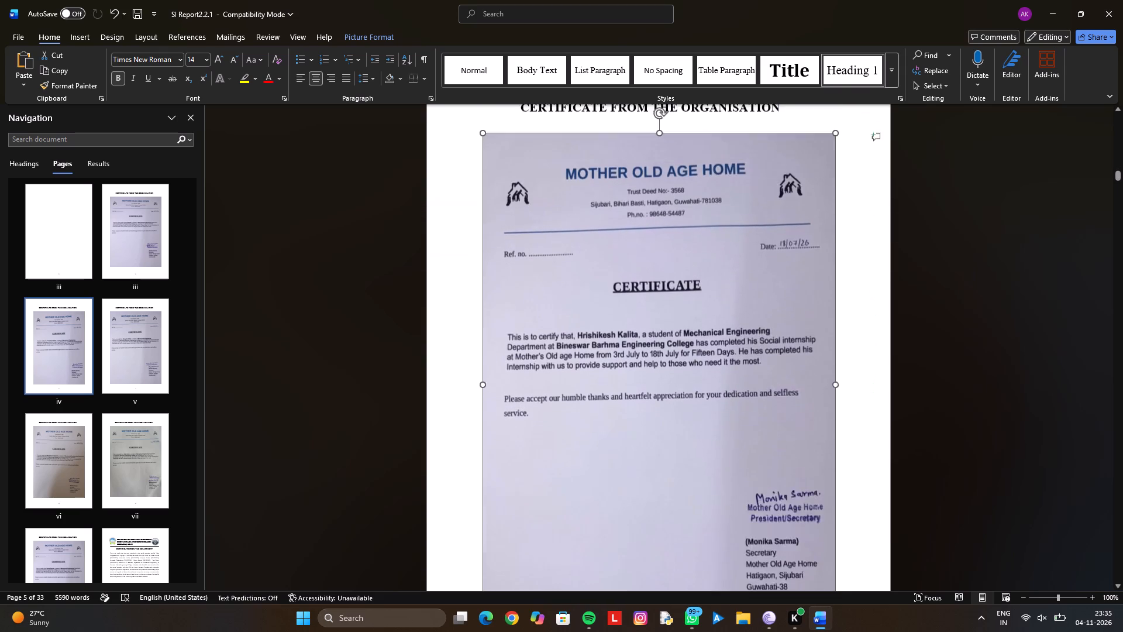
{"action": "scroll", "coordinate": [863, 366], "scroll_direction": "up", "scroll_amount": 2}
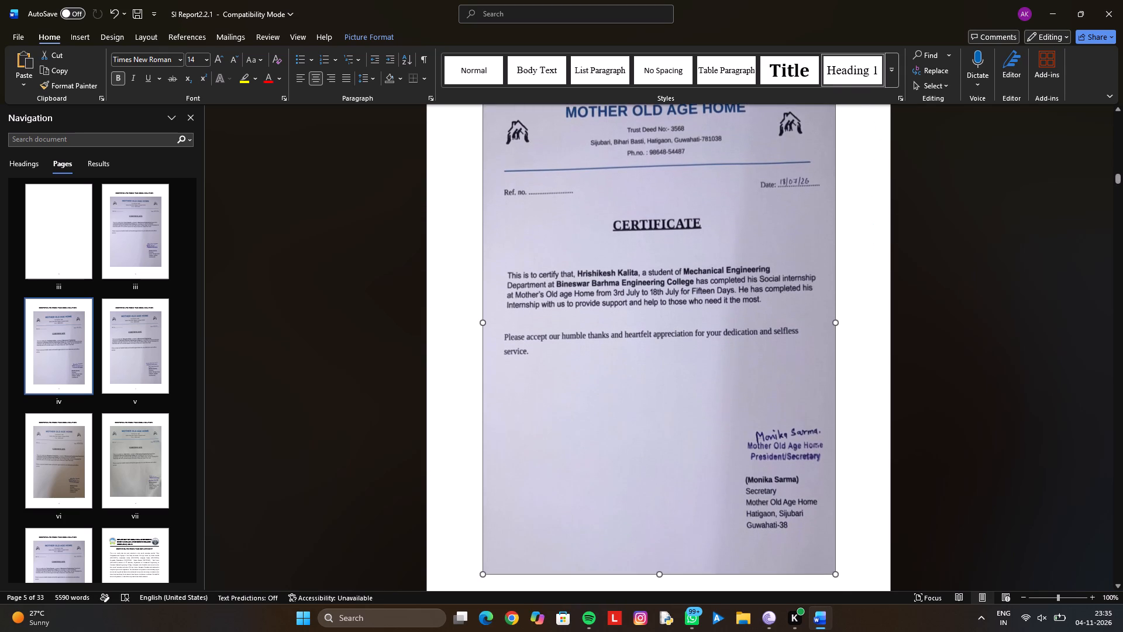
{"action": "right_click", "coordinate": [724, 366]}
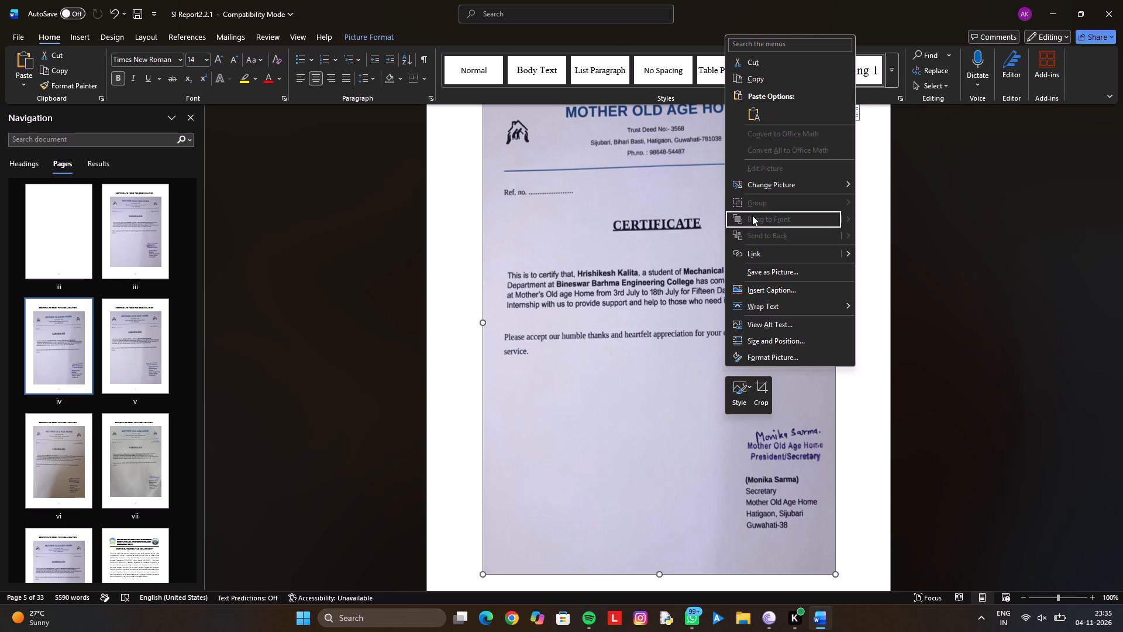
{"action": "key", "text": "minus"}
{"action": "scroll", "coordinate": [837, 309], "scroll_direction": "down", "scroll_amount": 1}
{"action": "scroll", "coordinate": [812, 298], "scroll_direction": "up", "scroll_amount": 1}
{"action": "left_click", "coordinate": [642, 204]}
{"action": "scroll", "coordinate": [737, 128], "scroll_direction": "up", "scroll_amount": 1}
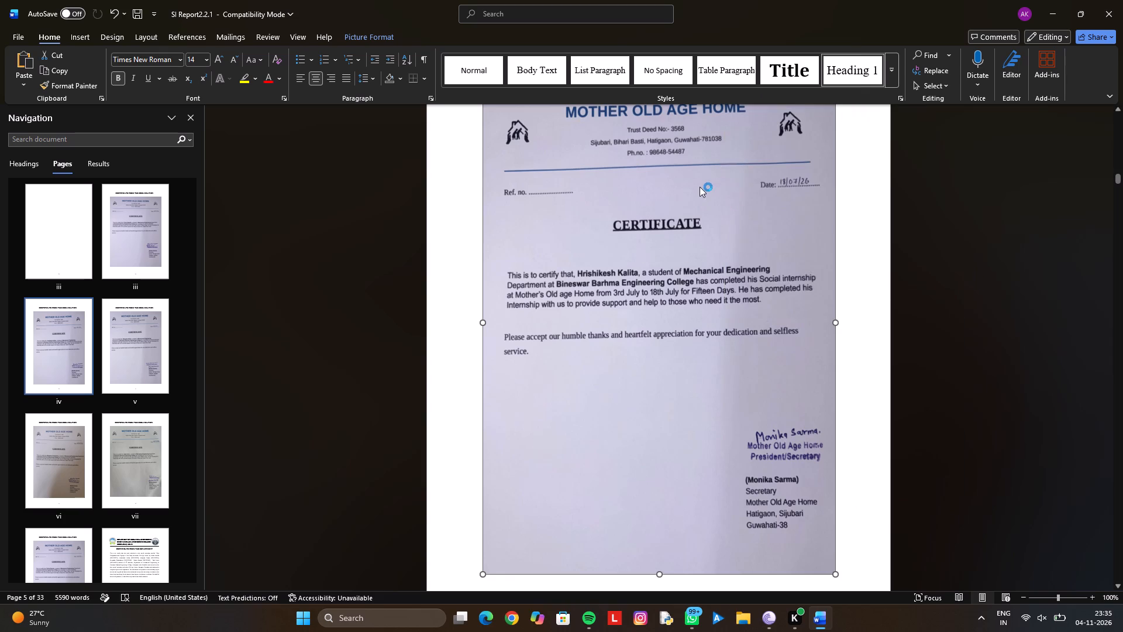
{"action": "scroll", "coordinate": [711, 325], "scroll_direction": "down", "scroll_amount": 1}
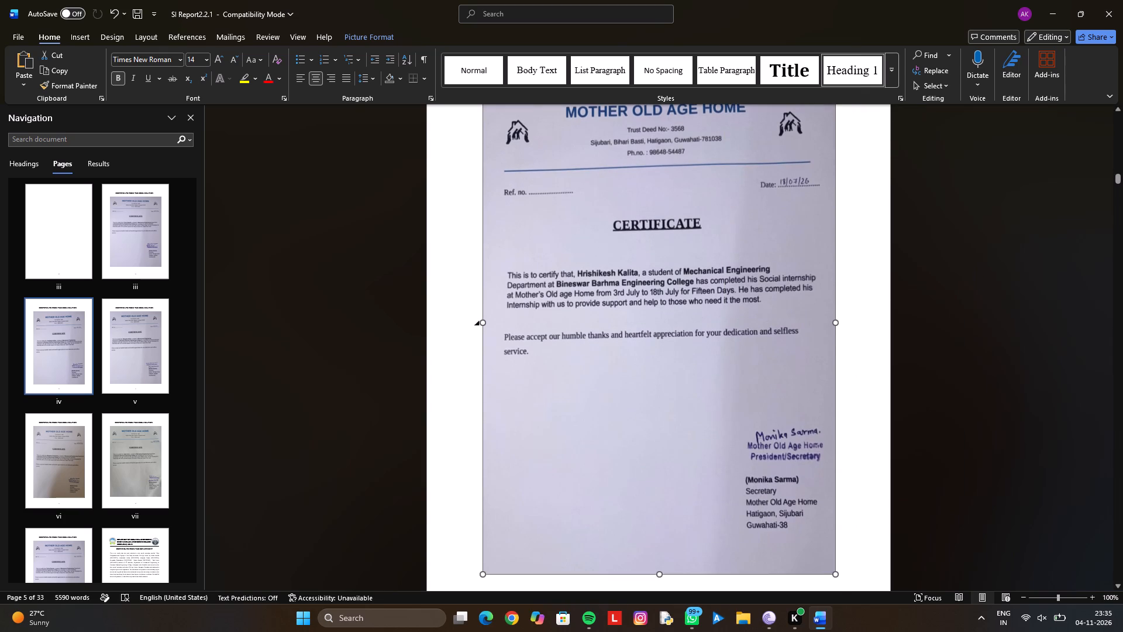
Crop a thin sliver off the top-left corner of the certificate picture on page iv.
{"action": "right_click", "coordinate": [711, 323]}
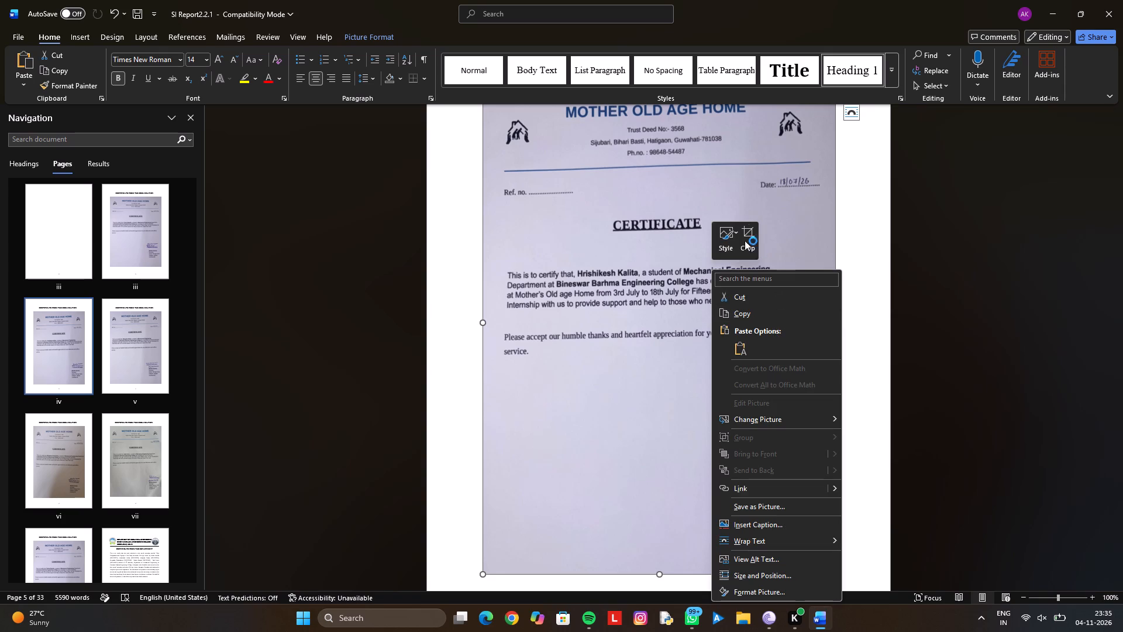
{"action": "left_click", "coordinate": [748, 236]}
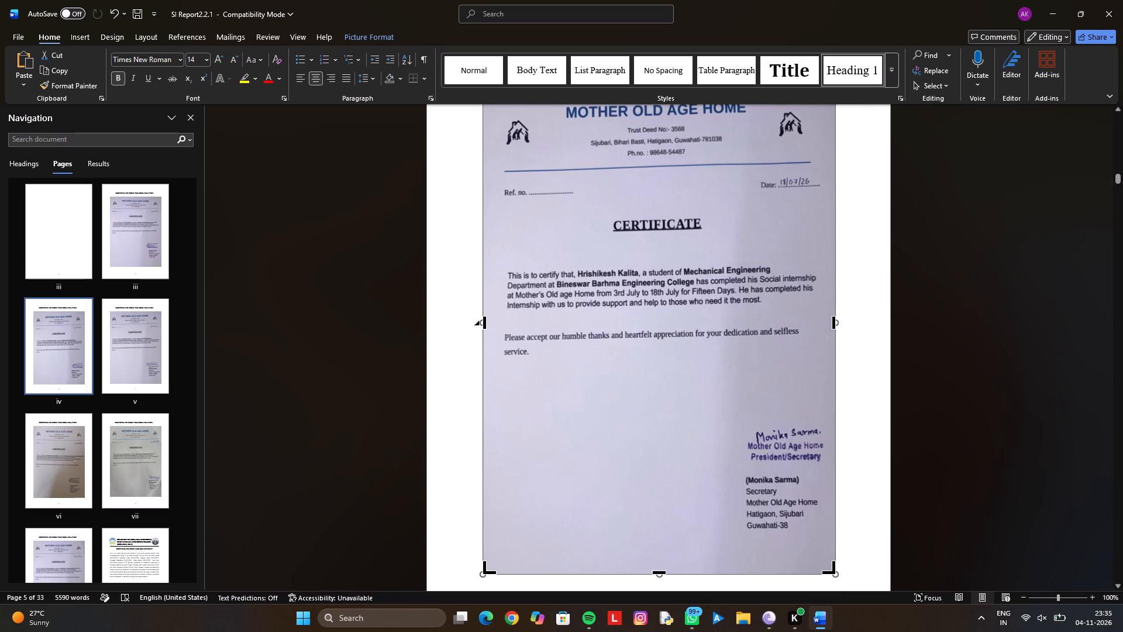
{"action": "scroll", "coordinate": [594, 453], "scroll_direction": "up", "scroll_amount": 1}
{"action": "scroll", "coordinate": [594, 453], "scroll_direction": "down", "scroll_amount": 1}
{"action": "scroll", "coordinate": [594, 453], "scroll_direction": "up", "scroll_amount": 1}
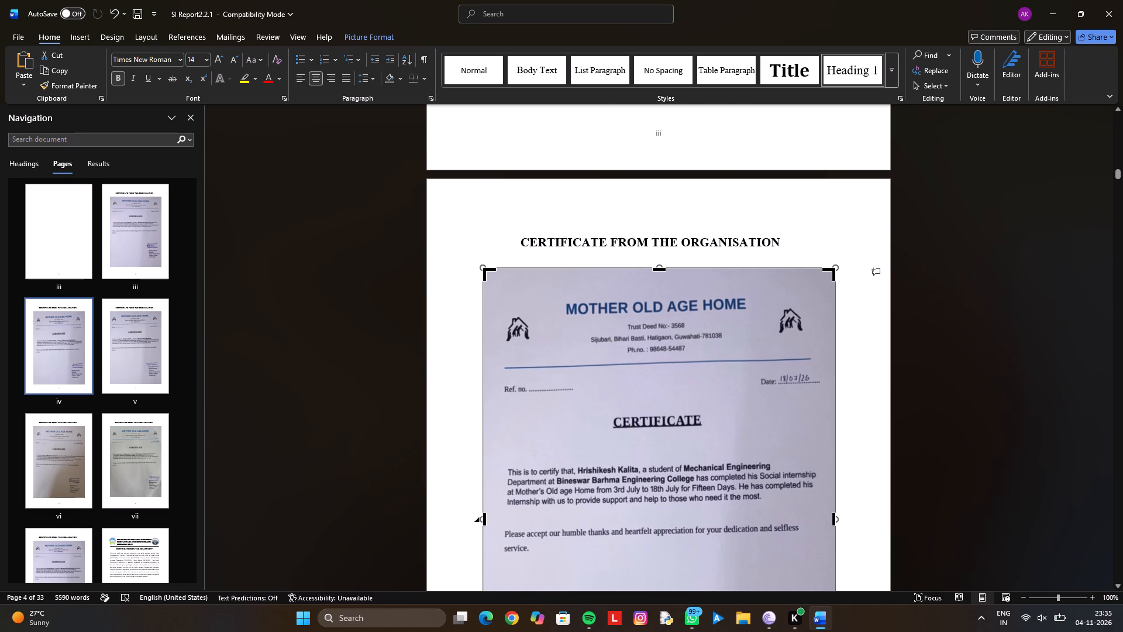
{"action": "left_click_drag", "start_coordinate": [495, 271], "coordinate": [501, 281]}
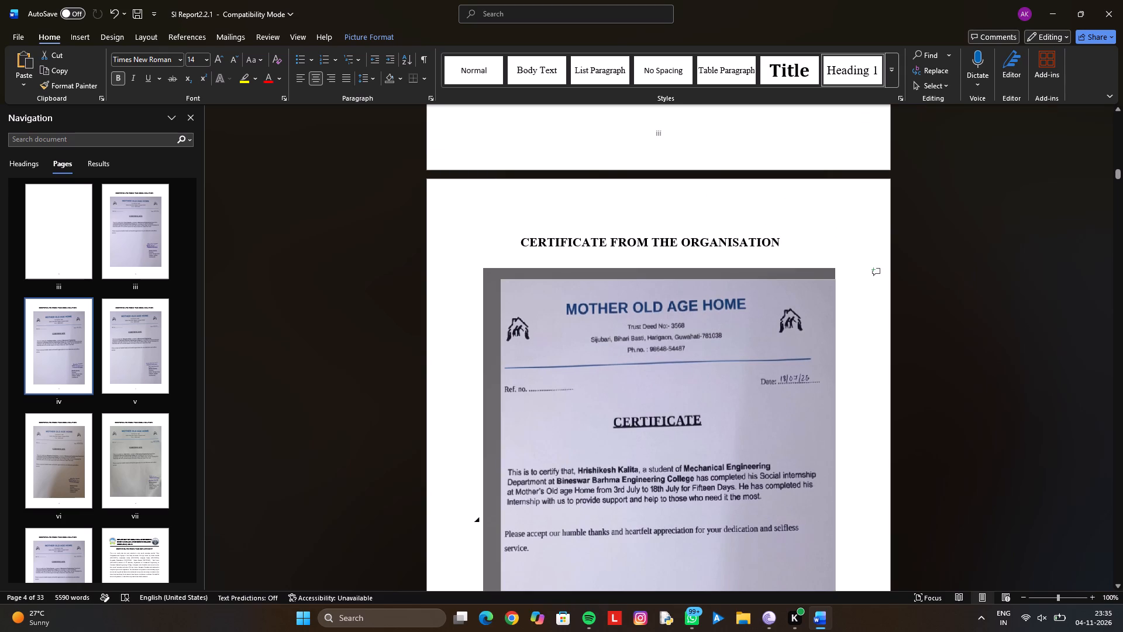
{"action": "left_click_drag", "start_coordinate": [501, 281], "coordinate": [481, 268]}
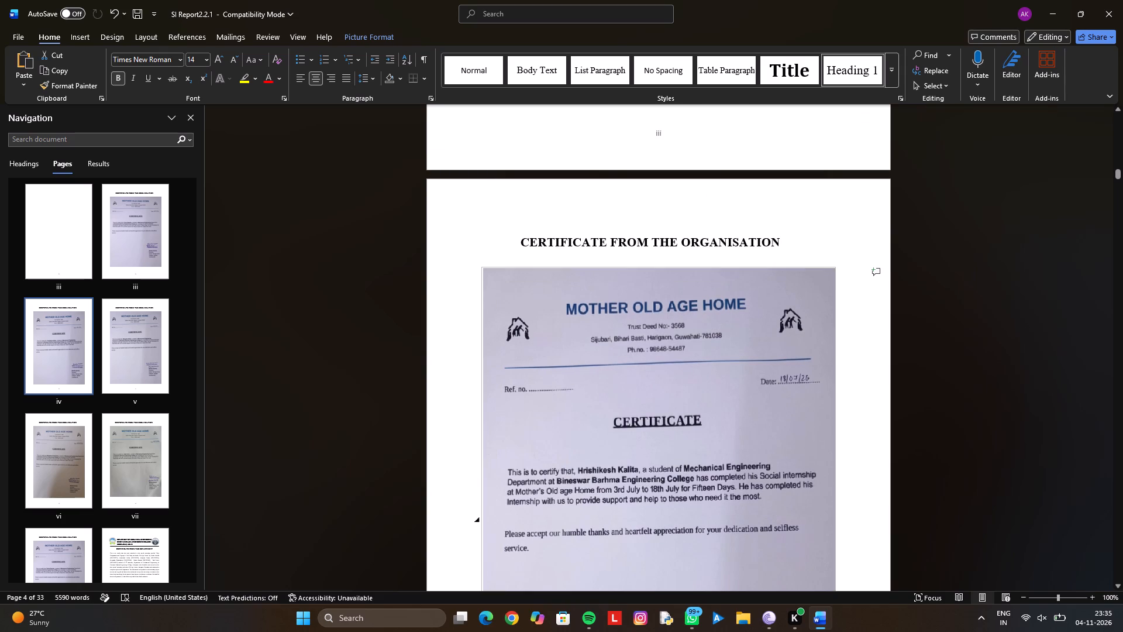
{"action": "left_click_drag", "start_coordinate": [481, 268], "coordinate": [485, 270]}
{"action": "scroll", "coordinate": [531, 280], "scroll_direction": "down", "scroll_amount": 2}
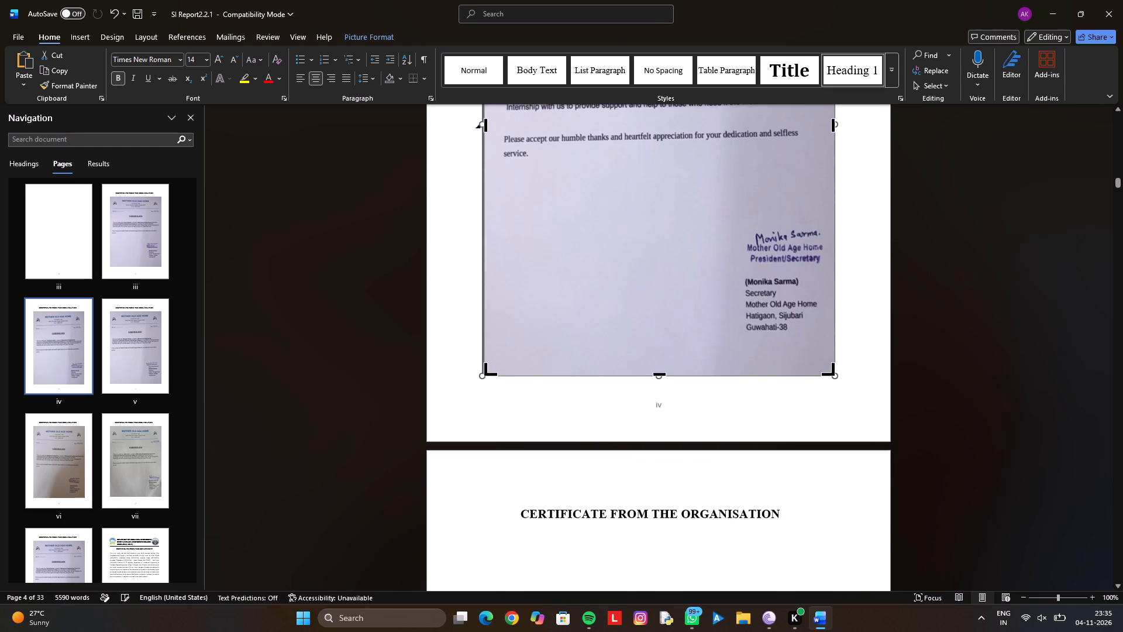
{"action": "scroll", "coordinate": [531, 284], "scroll_direction": "up", "scroll_amount": 1}
{"action": "right_click", "coordinate": [531, 284]}
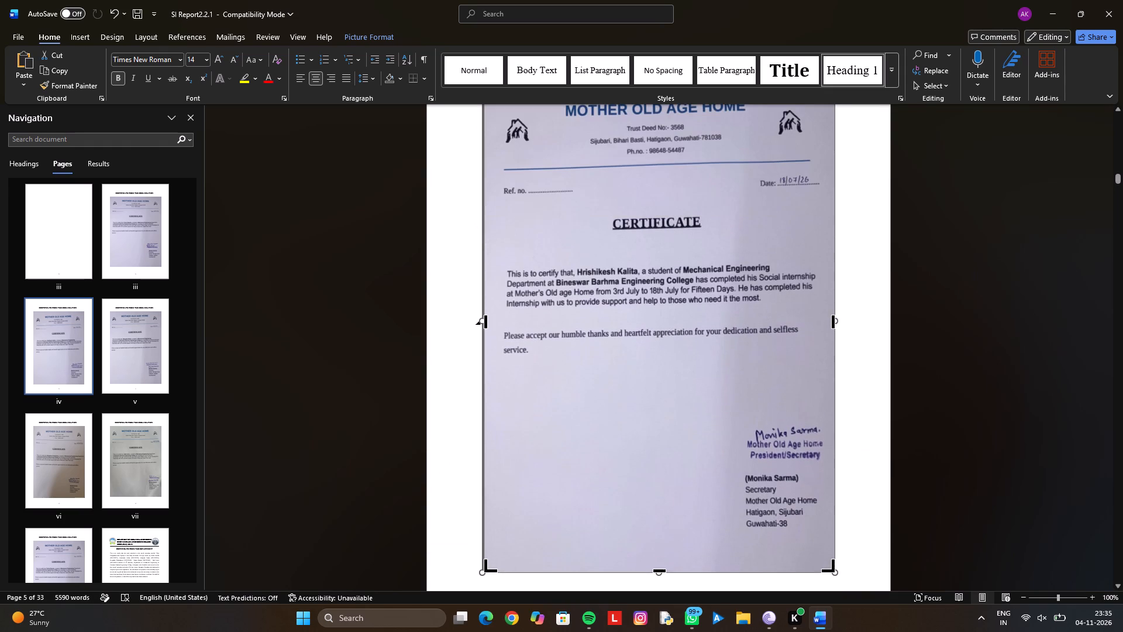
{"action": "left_click", "coordinate": [460, 338]}
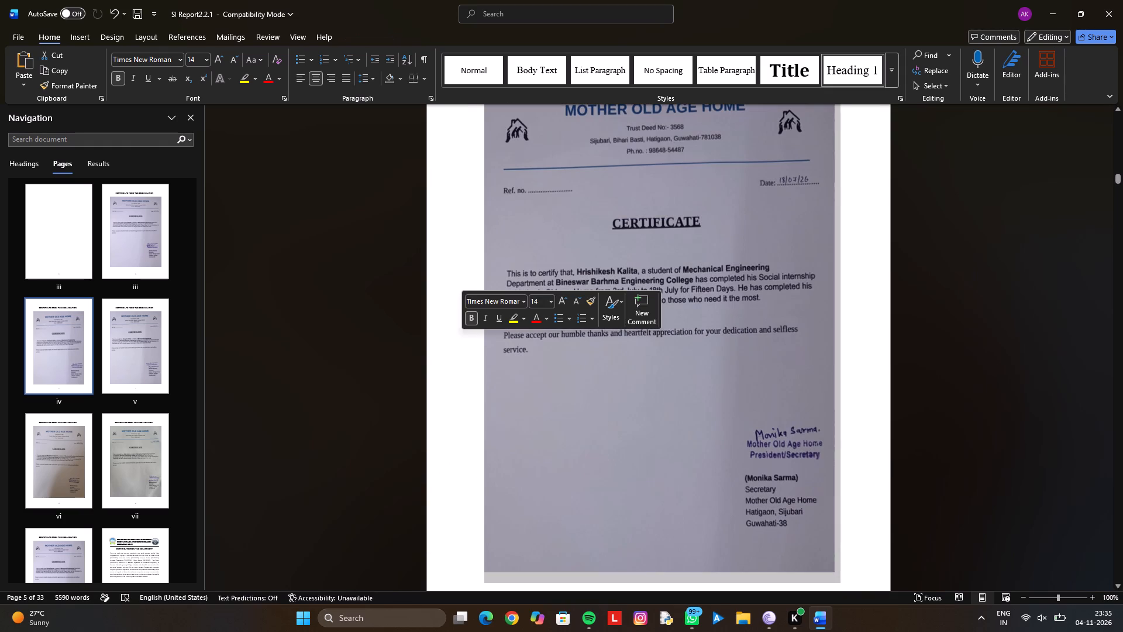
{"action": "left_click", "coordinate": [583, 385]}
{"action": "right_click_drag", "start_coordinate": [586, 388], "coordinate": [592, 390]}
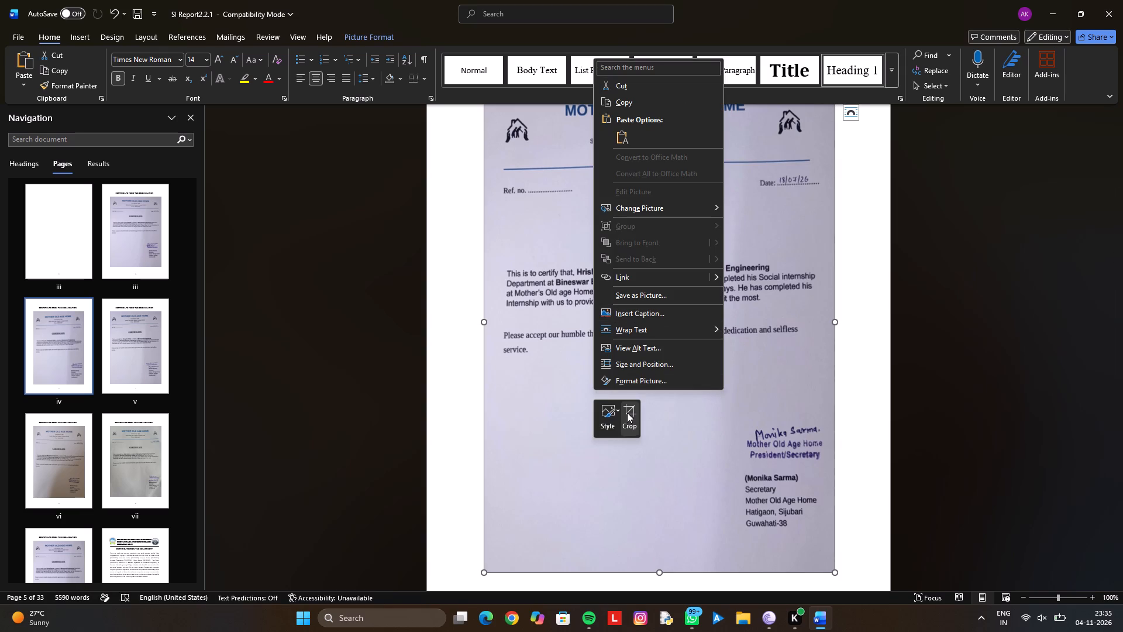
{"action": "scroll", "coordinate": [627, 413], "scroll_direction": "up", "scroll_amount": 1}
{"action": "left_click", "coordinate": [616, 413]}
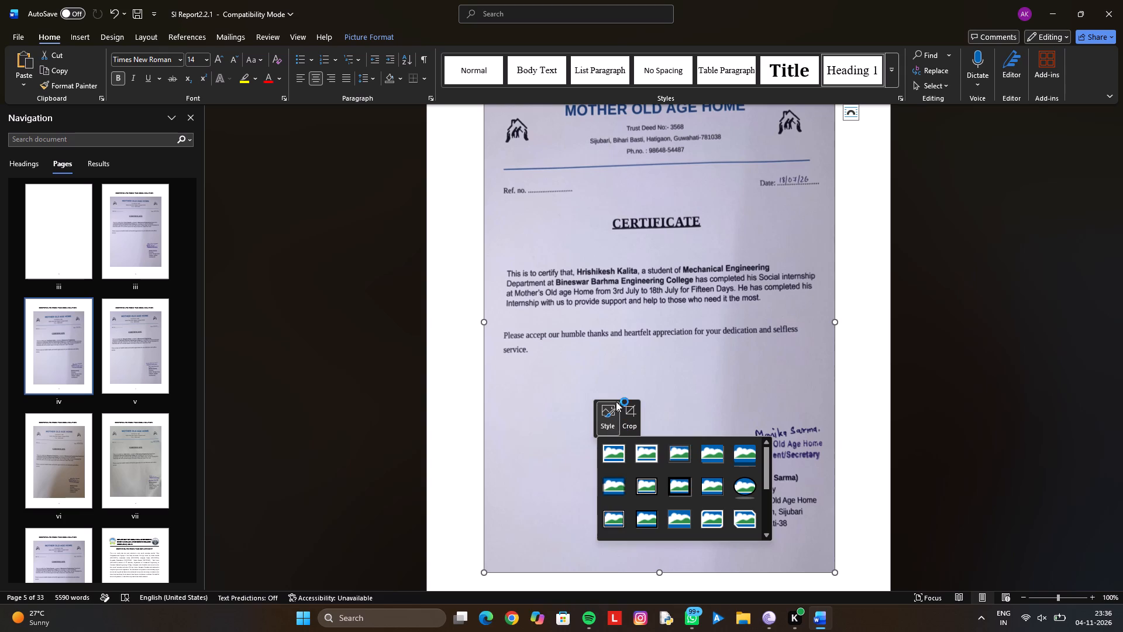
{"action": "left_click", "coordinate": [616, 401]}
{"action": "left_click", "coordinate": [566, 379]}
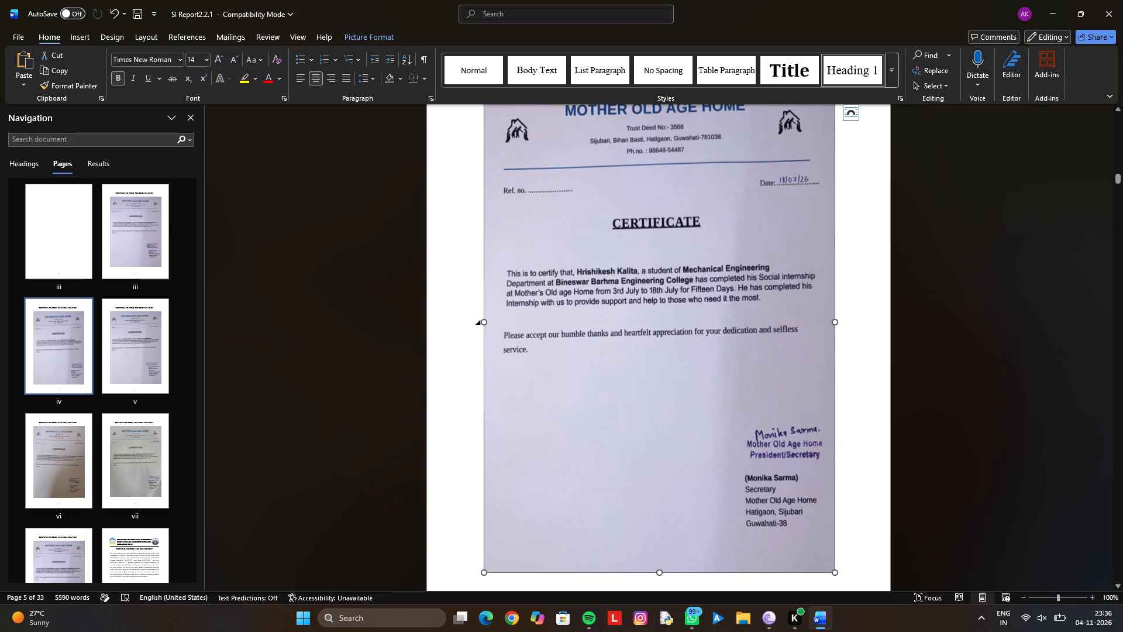
Set the text wrapping of the certificate picture on page iv to Square and check its placement on the page.
{"action": "left_click", "coordinate": [566, 384]}
{"action": "right_click", "coordinate": [566, 384]}
{"action": "scroll", "coordinate": [618, 329], "scroll_direction": "up", "scroll_amount": 1}
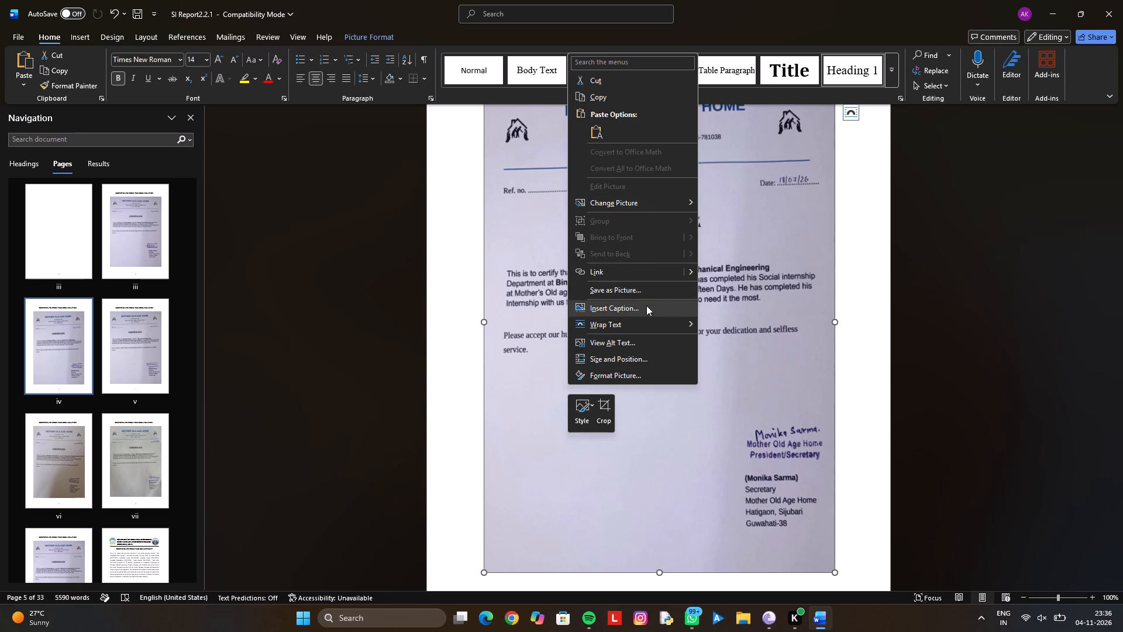
{"action": "left_click", "coordinate": [625, 357]}
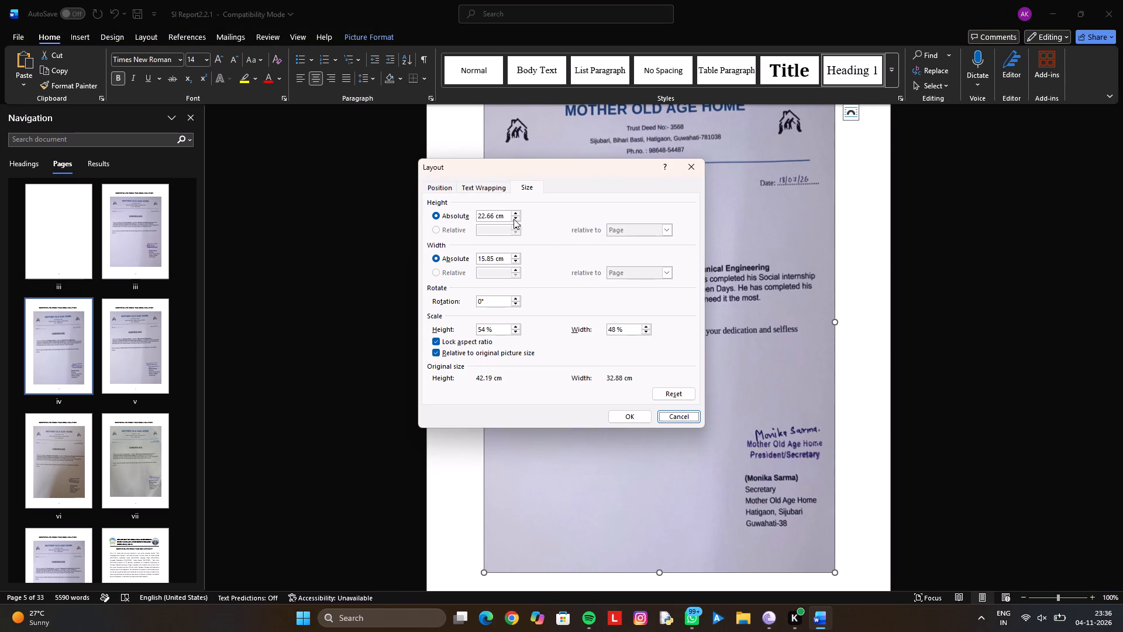
{"action": "left_click", "coordinate": [488, 190]}
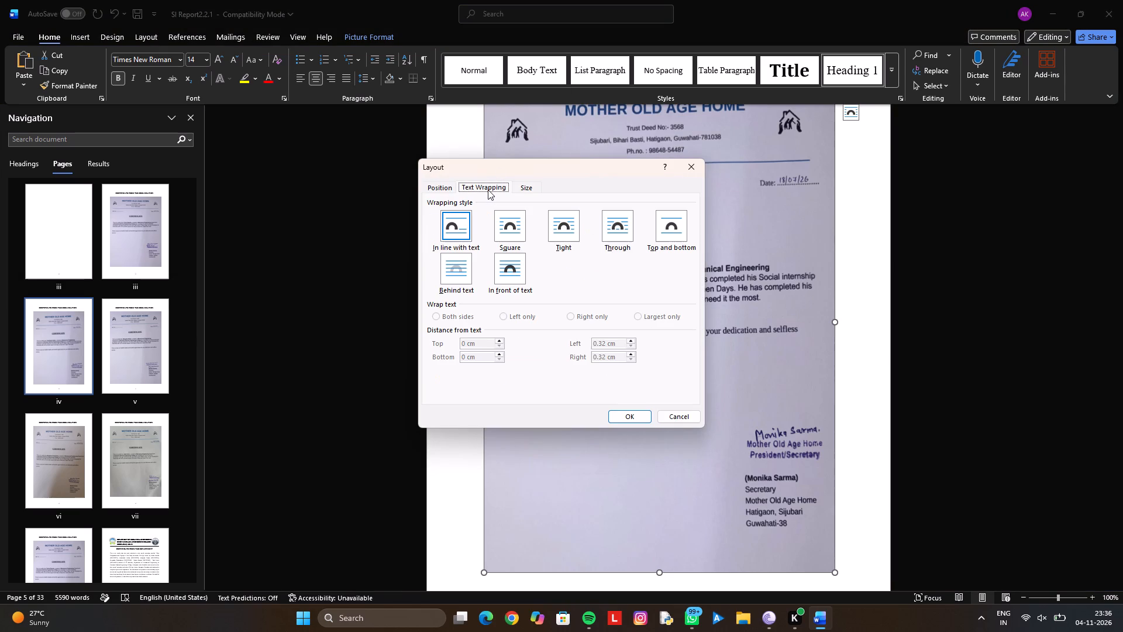
{"action": "left_click", "coordinate": [505, 229]}
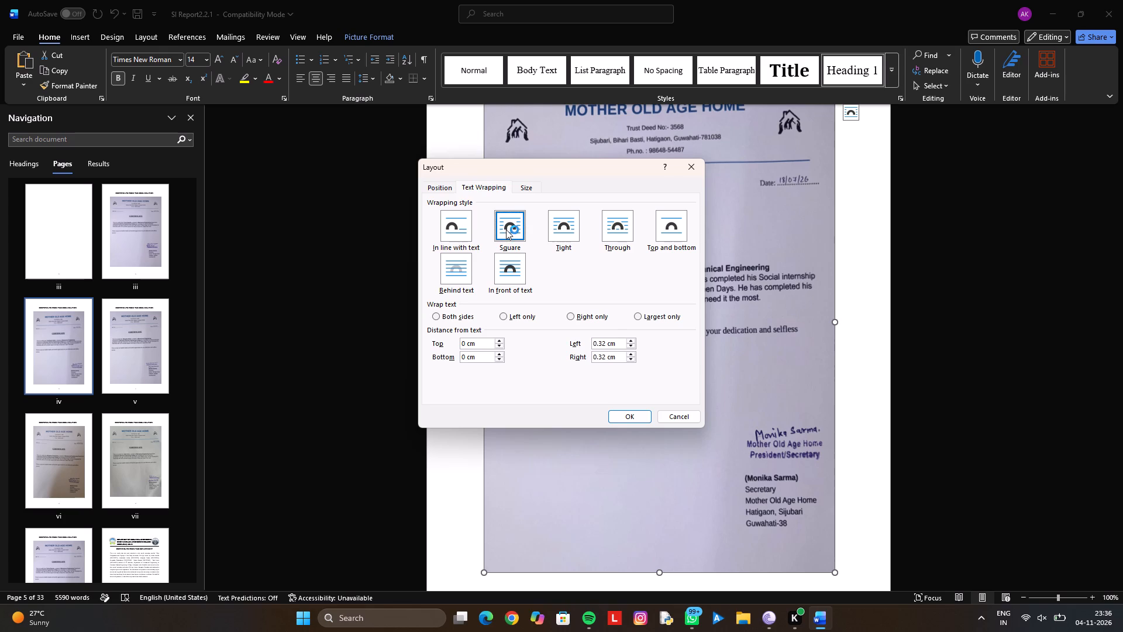
{"action": "left_click", "coordinate": [633, 417]}
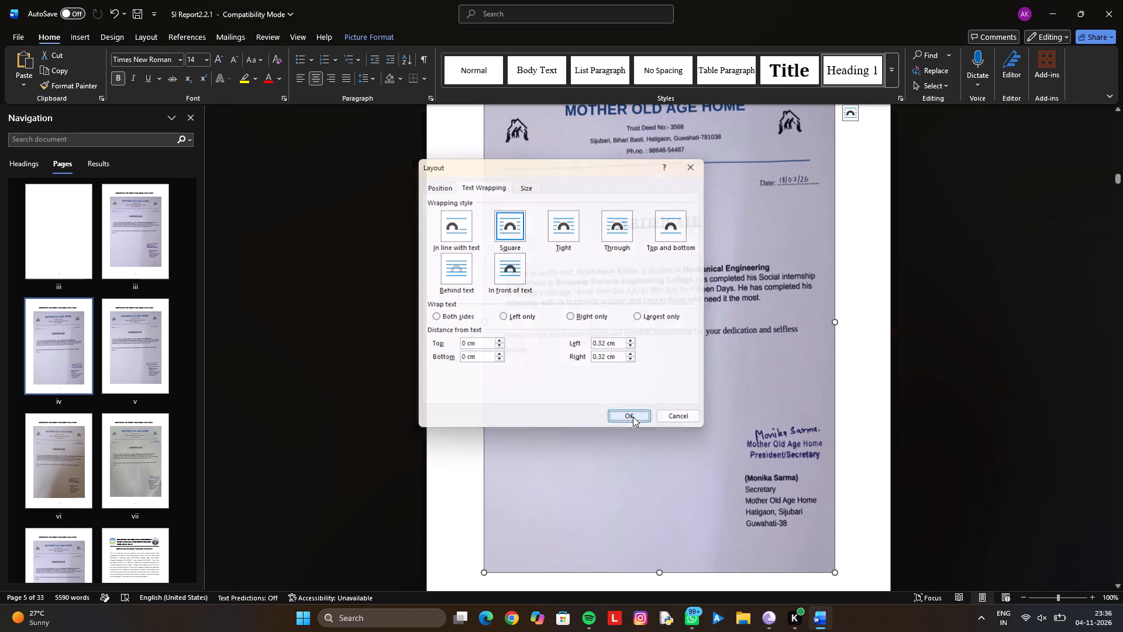
{"action": "scroll", "coordinate": [633, 401], "scroll_direction": "down", "scroll_amount": 1}
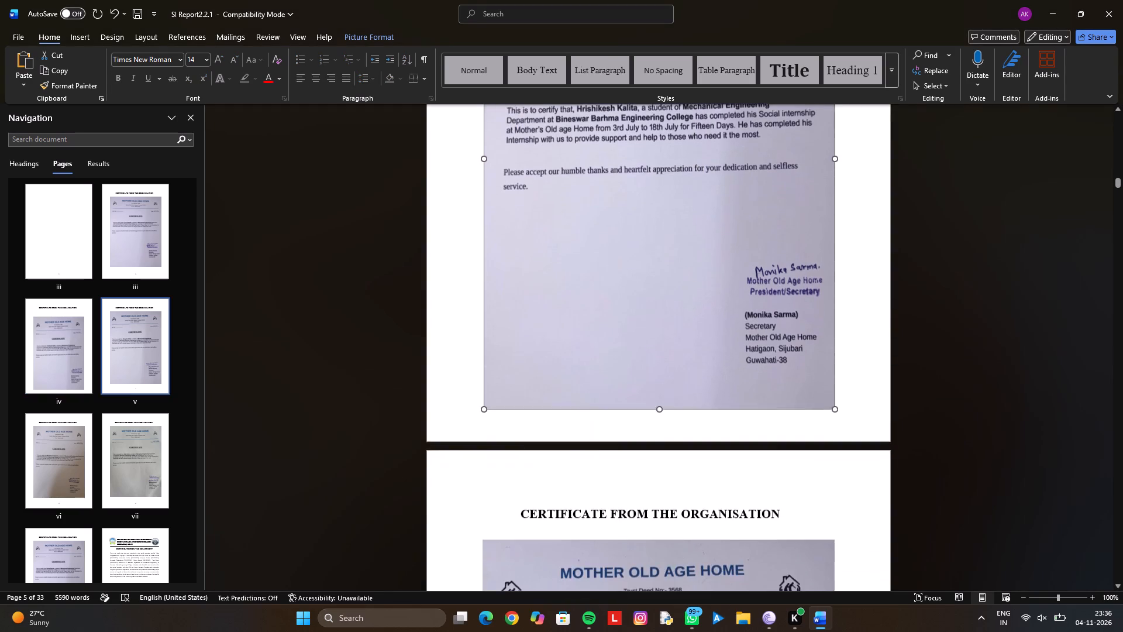
{"action": "scroll", "coordinate": [633, 400], "scroll_direction": "up", "scroll_amount": 2}
{"action": "scroll", "coordinate": [633, 400], "scroll_direction": "down", "scroll_amount": 1}
{"action": "scroll", "coordinate": [633, 400], "scroll_direction": "up", "scroll_amount": 1}
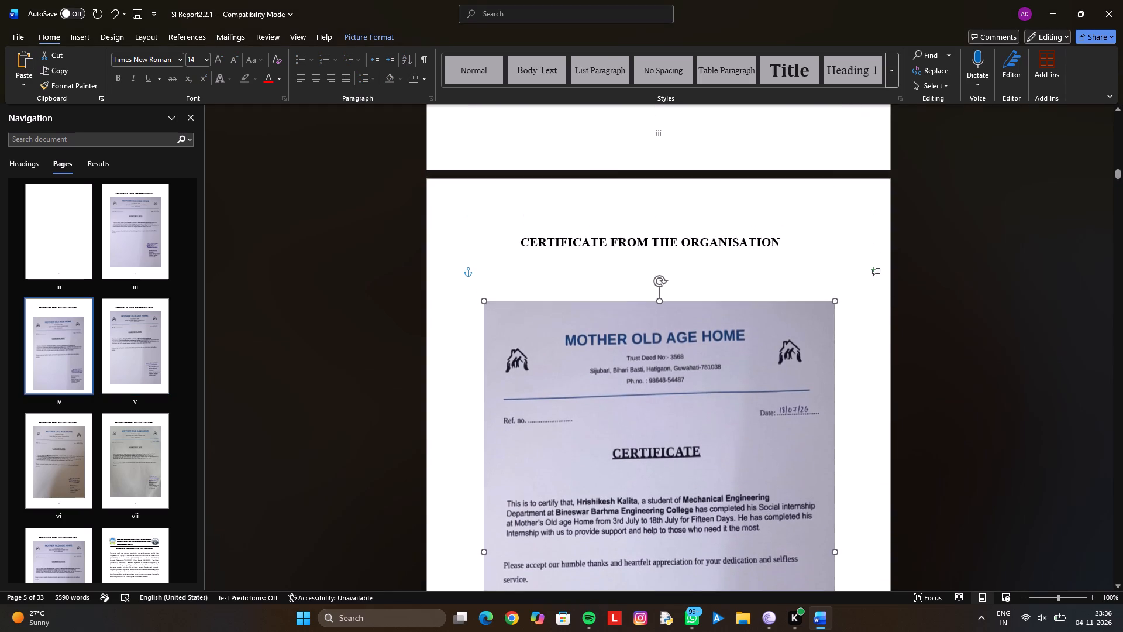
Examine the organisation certificates from page iv through page viii, comparing heading spacing, picture placement and page numbers, up to the department certificate.
{"action": "scroll", "coordinate": [633, 400], "scroll_direction": "down", "scroll_amount": 1}
{"action": "scroll", "coordinate": [633, 400], "scroll_direction": "up", "scroll_amount": 1}
{"action": "scroll", "coordinate": [648, 359], "scroll_direction": "down", "scroll_amount": 2}
{"action": "scroll", "coordinate": [648, 359], "scroll_direction": "up", "scroll_amount": 1}
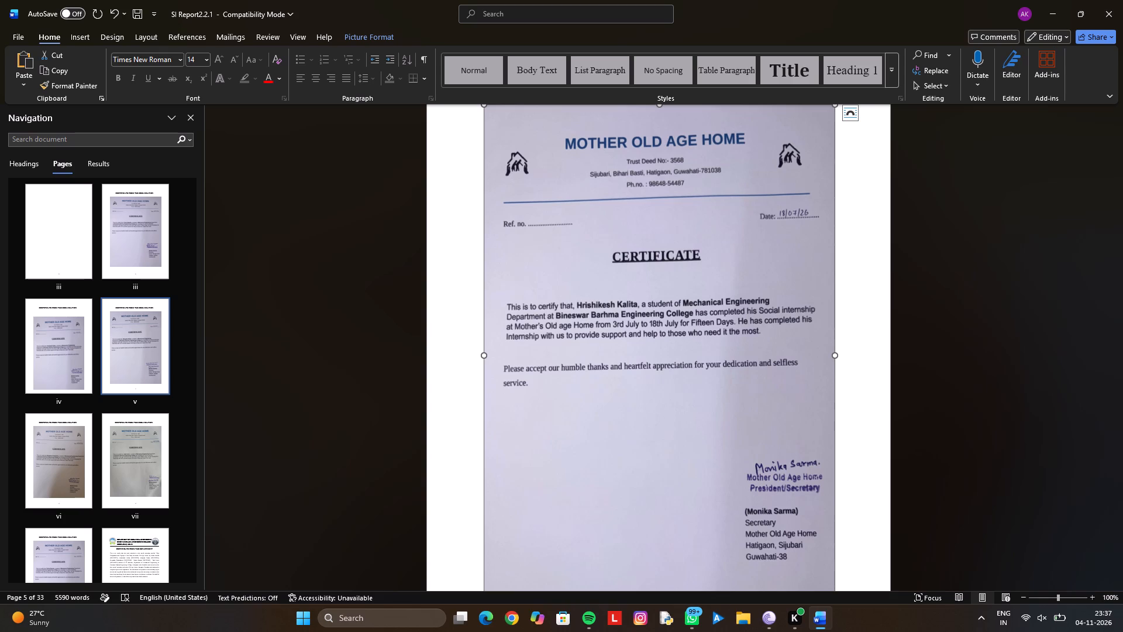
{"action": "scroll", "coordinate": [648, 358], "scroll_direction": "down", "scroll_amount": 3}
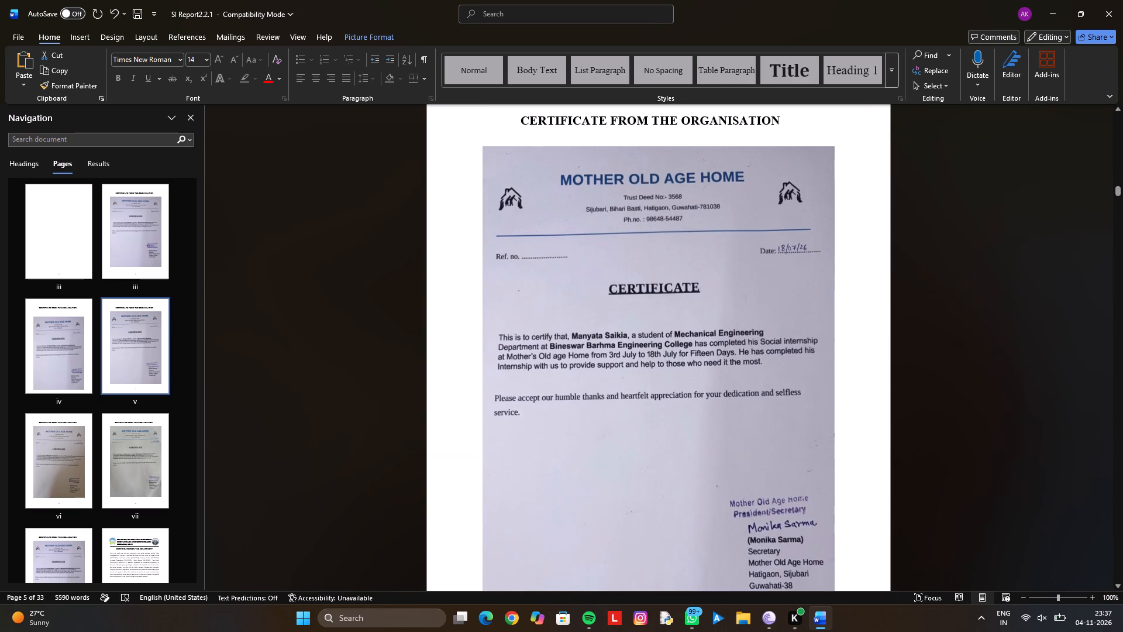
{"action": "scroll", "coordinate": [649, 358], "scroll_direction": "down", "scroll_amount": 2}
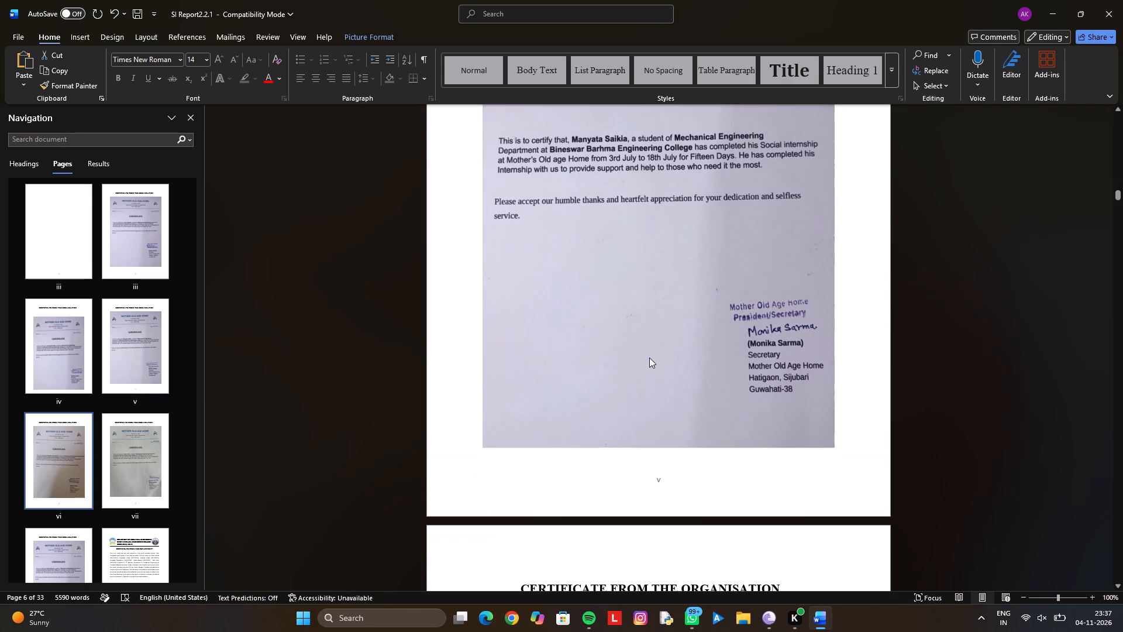
{"action": "scroll", "coordinate": [649, 358], "scroll_direction": "down", "scroll_amount": 1}
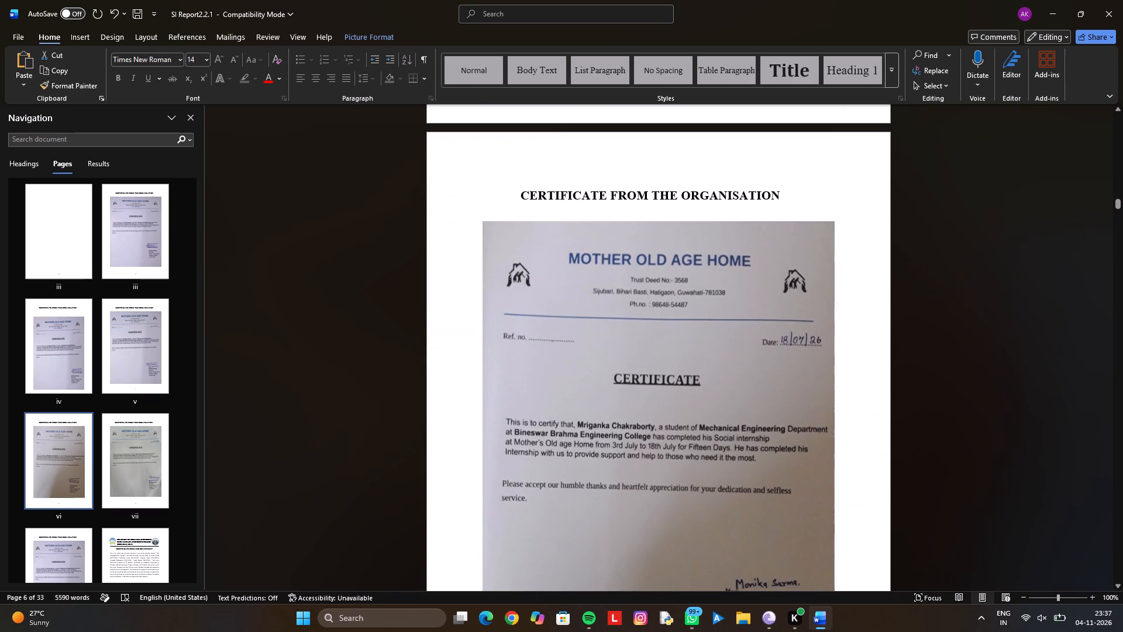
{"action": "scroll", "coordinate": [650, 358], "scroll_direction": "down", "scroll_amount": 1}
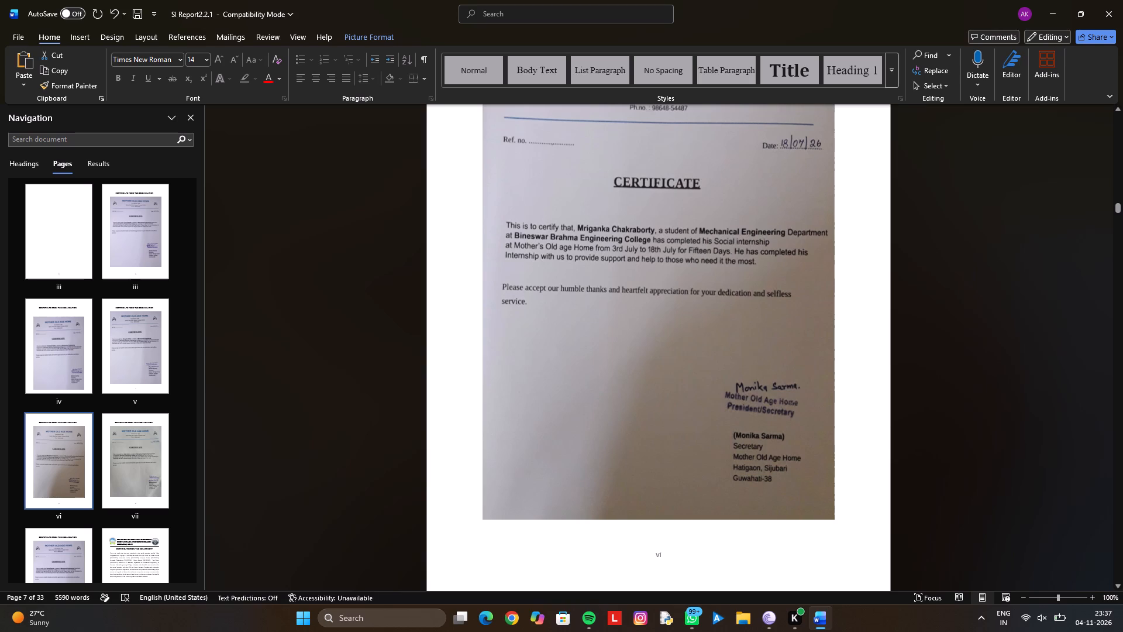
{"action": "scroll", "coordinate": [650, 358], "scroll_direction": "down", "scroll_amount": 3}
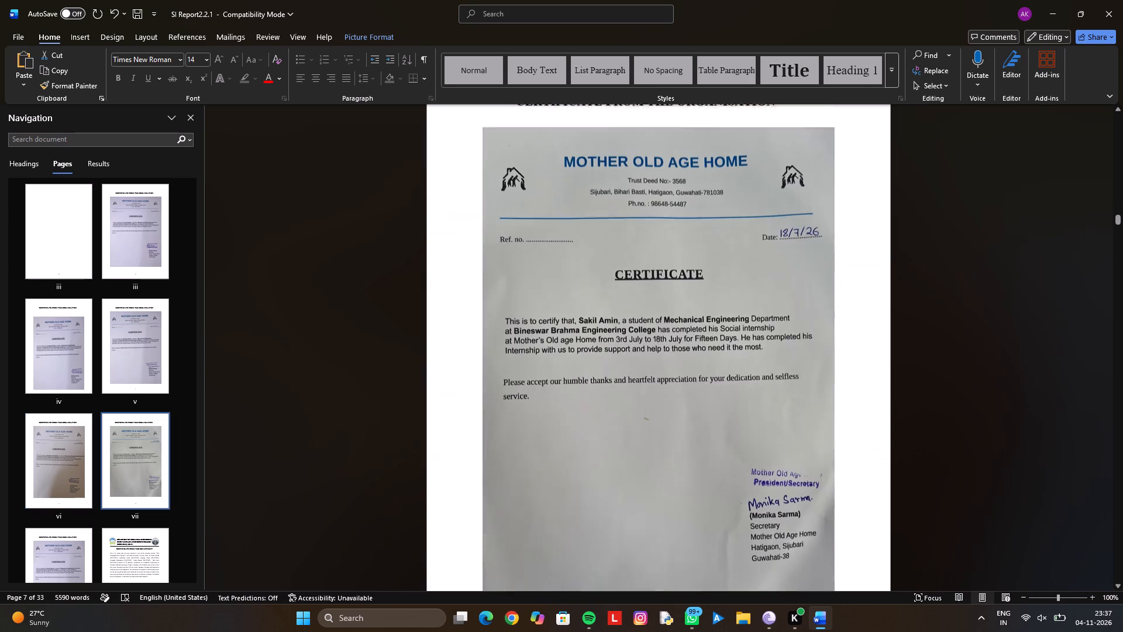
{"action": "scroll", "coordinate": [650, 358], "scroll_direction": "down", "scroll_amount": 1}
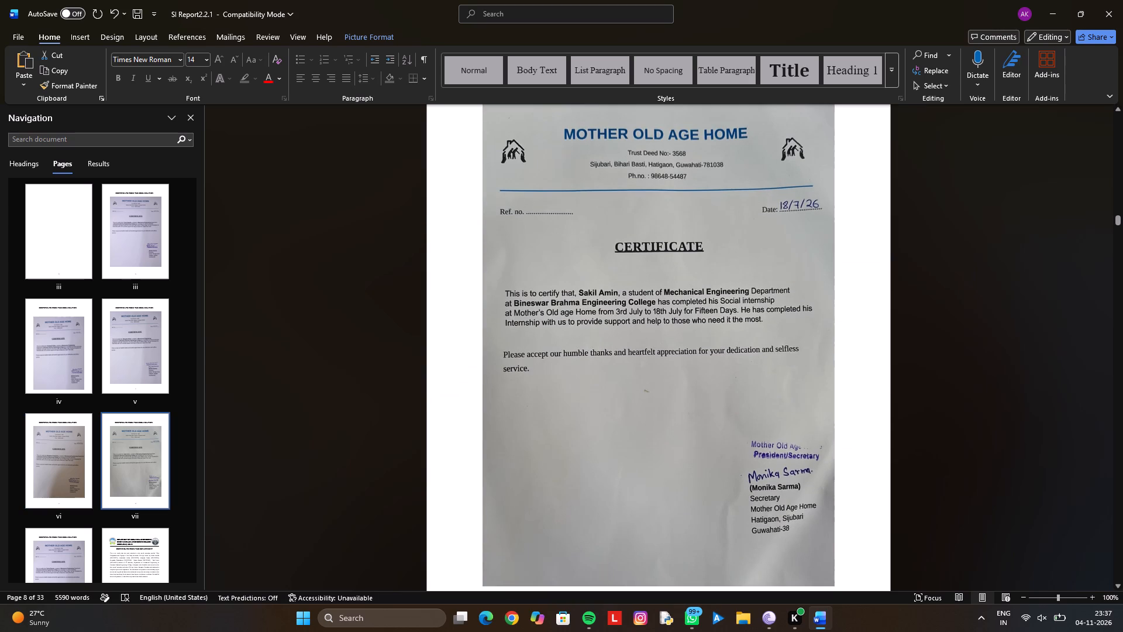
{"action": "scroll", "coordinate": [650, 358], "scroll_direction": "down", "scroll_amount": 2}
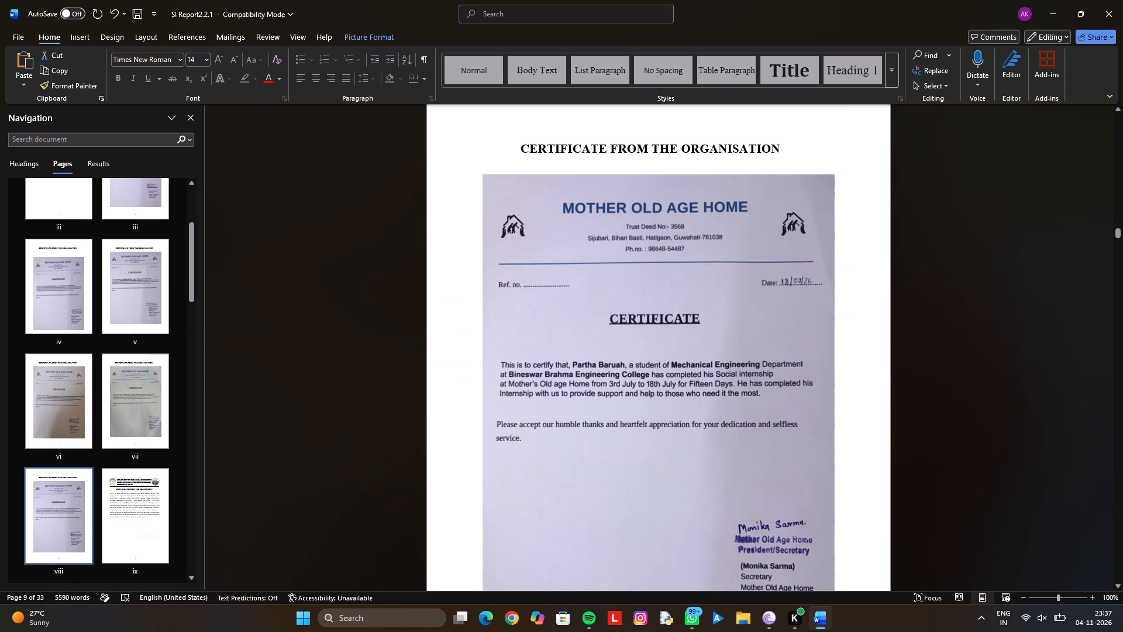
{"action": "scroll", "coordinate": [650, 358], "scroll_direction": "down", "scroll_amount": 4}
Recheck the organisation certificate pages from viii back to the blank page iii and forward to page v, comparing their layout with page iv.
{"action": "scroll", "coordinate": [650, 358], "scroll_direction": "up", "scroll_amount": 2}
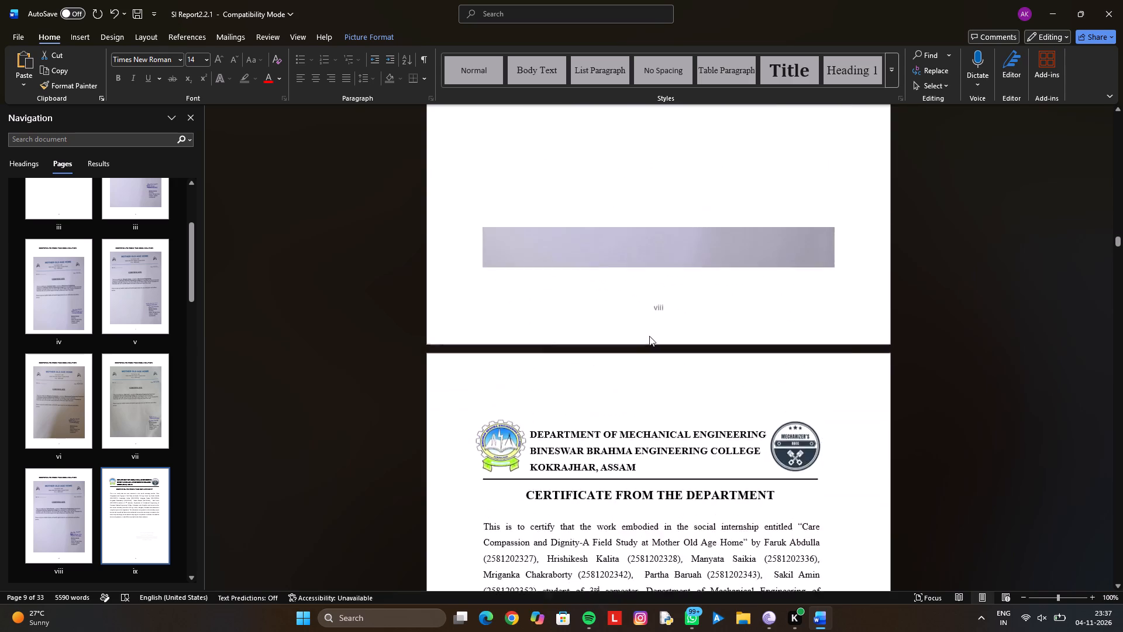
{"action": "scroll", "coordinate": [649, 336], "scroll_direction": "up", "scroll_amount": 9}
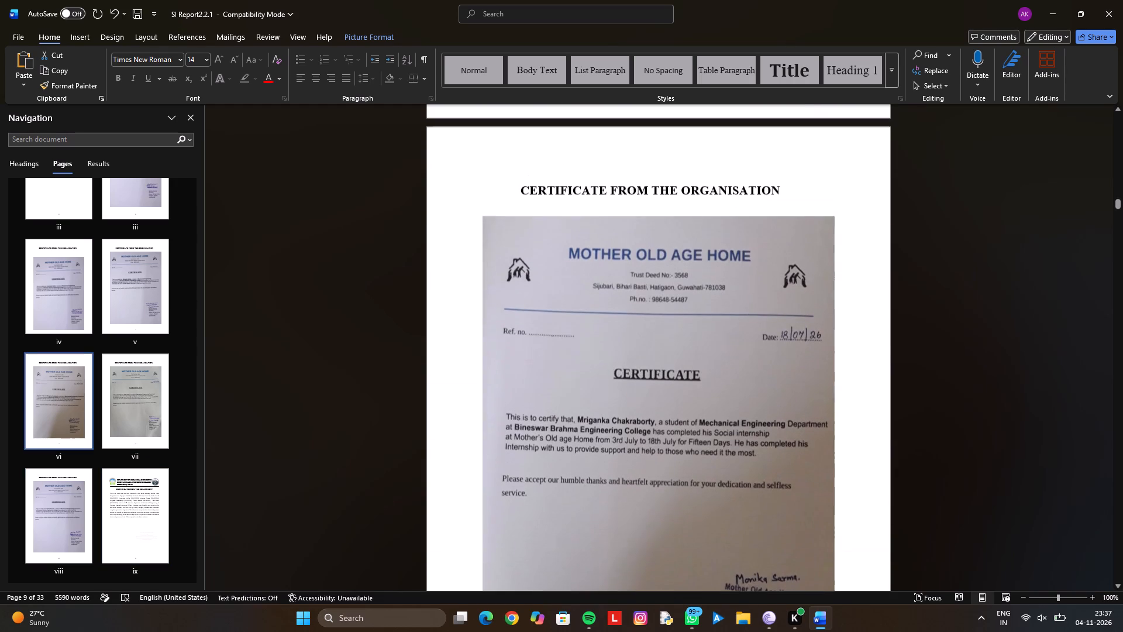
{"action": "scroll", "coordinate": [649, 336], "scroll_direction": "down", "scroll_amount": 1}
{"action": "scroll", "coordinate": [649, 336], "scroll_direction": "up", "scroll_amount": 1}
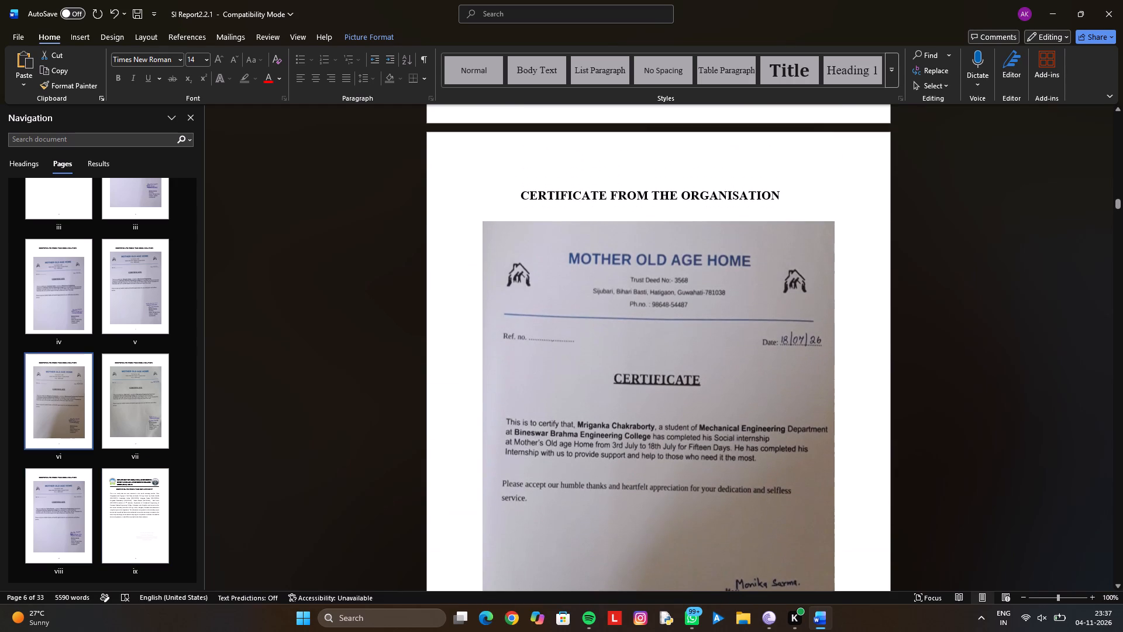
{"action": "scroll", "coordinate": [649, 336], "scroll_direction": "up", "scroll_amount": 6}
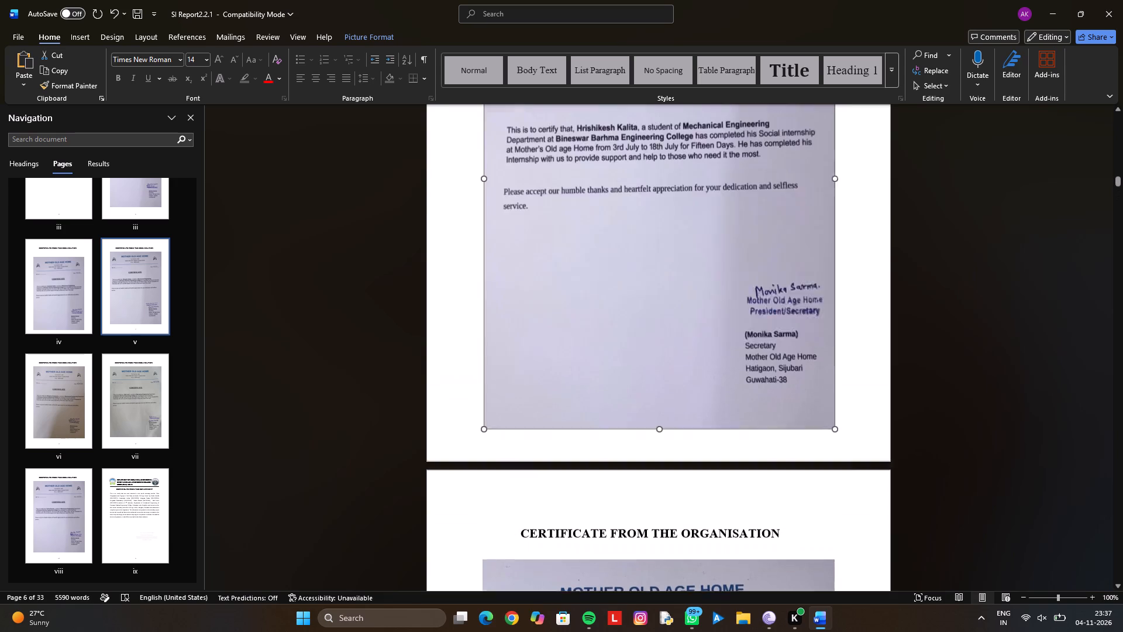
{"action": "scroll", "coordinate": [649, 336], "scroll_direction": "up", "scroll_amount": 4}
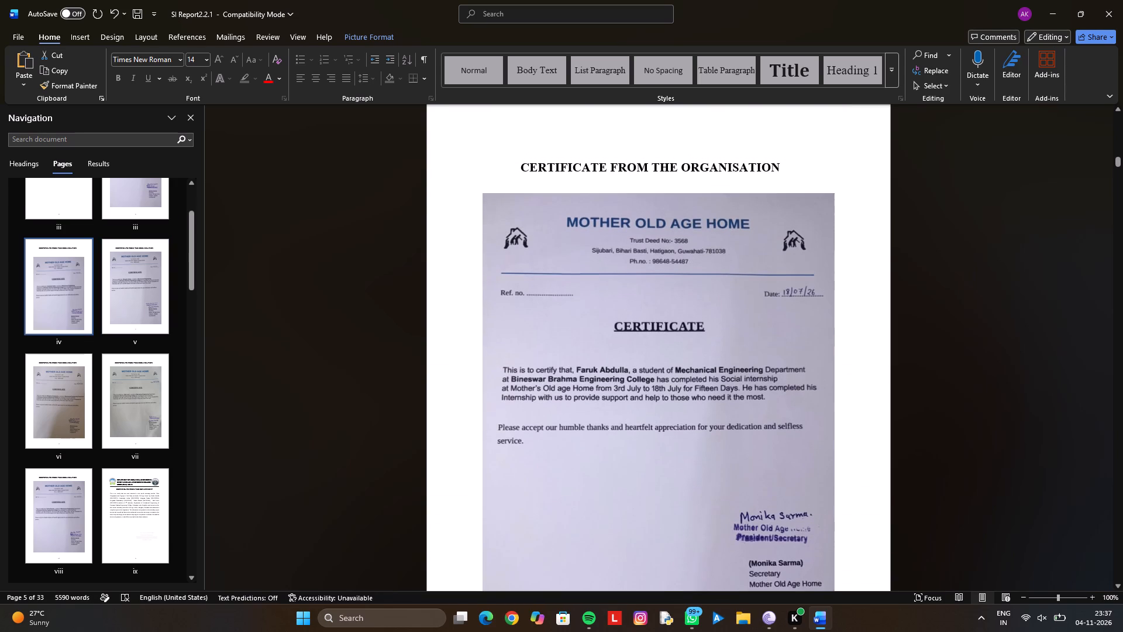
{"action": "scroll", "coordinate": [649, 336], "scroll_direction": "up", "scroll_amount": 4}
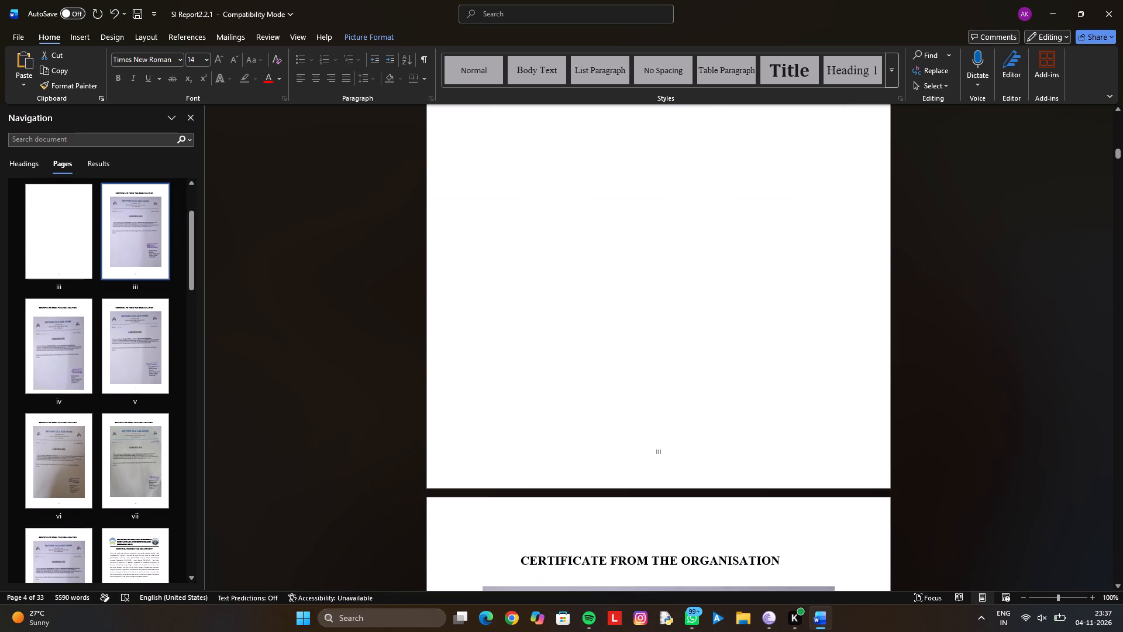
{"action": "scroll", "coordinate": [649, 336], "scroll_direction": "up", "scroll_amount": 2}
{"action": "scroll", "coordinate": [649, 336], "scroll_direction": "down", "scroll_amount": 7}
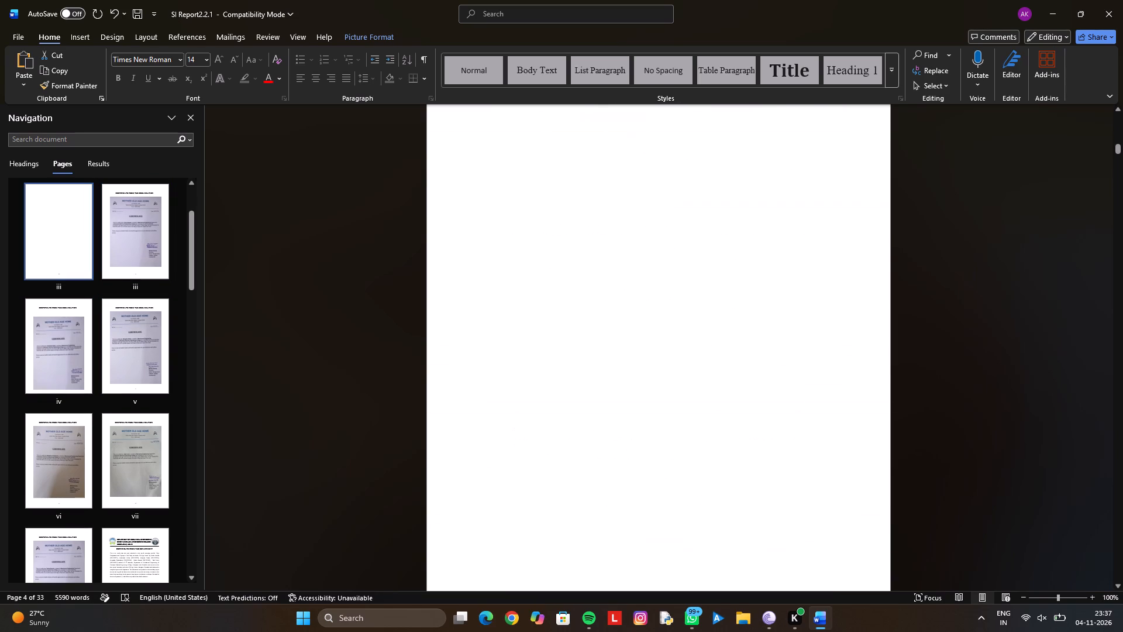
{"action": "scroll", "coordinate": [649, 336], "scroll_direction": "down", "scroll_amount": 7}
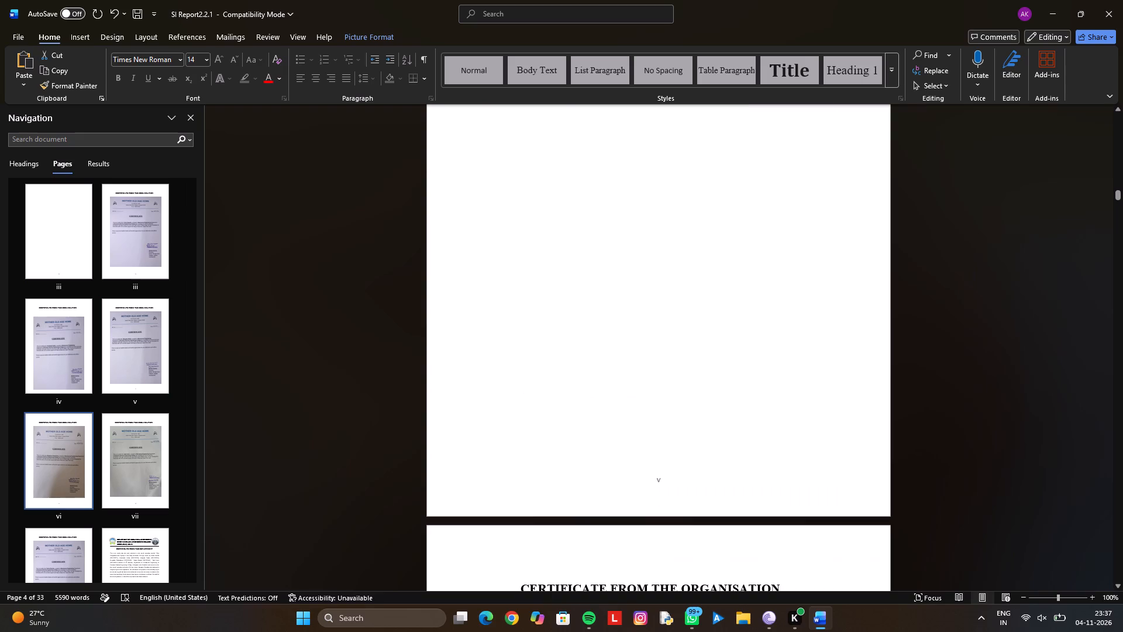
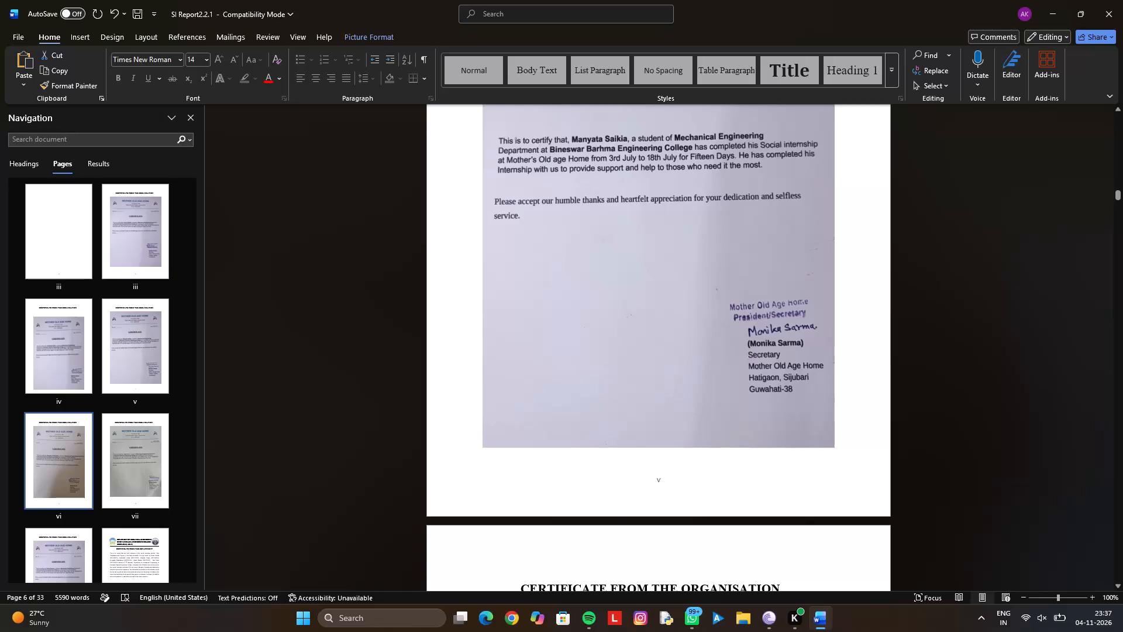
Examine the organisation certificates from page v through page viii to the department certificate, comparing heading spacing and picture placement.
{"action": "scroll", "coordinate": [649, 336], "scroll_direction": "up", "scroll_amount": 1}
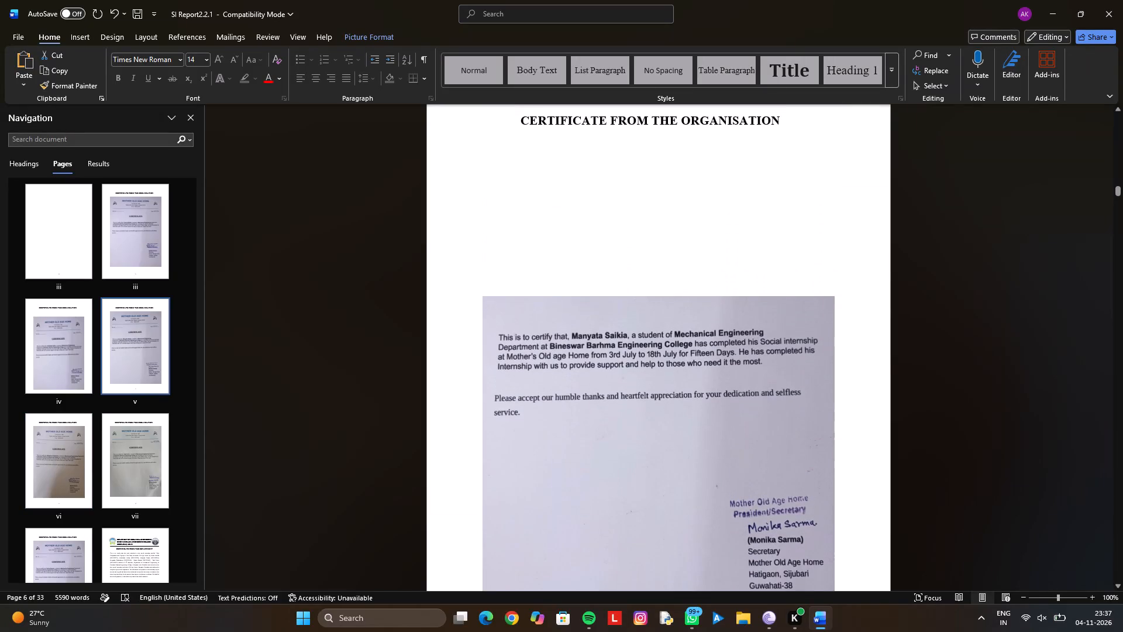
{"action": "scroll", "coordinate": [649, 336], "scroll_direction": "down", "scroll_amount": 3}
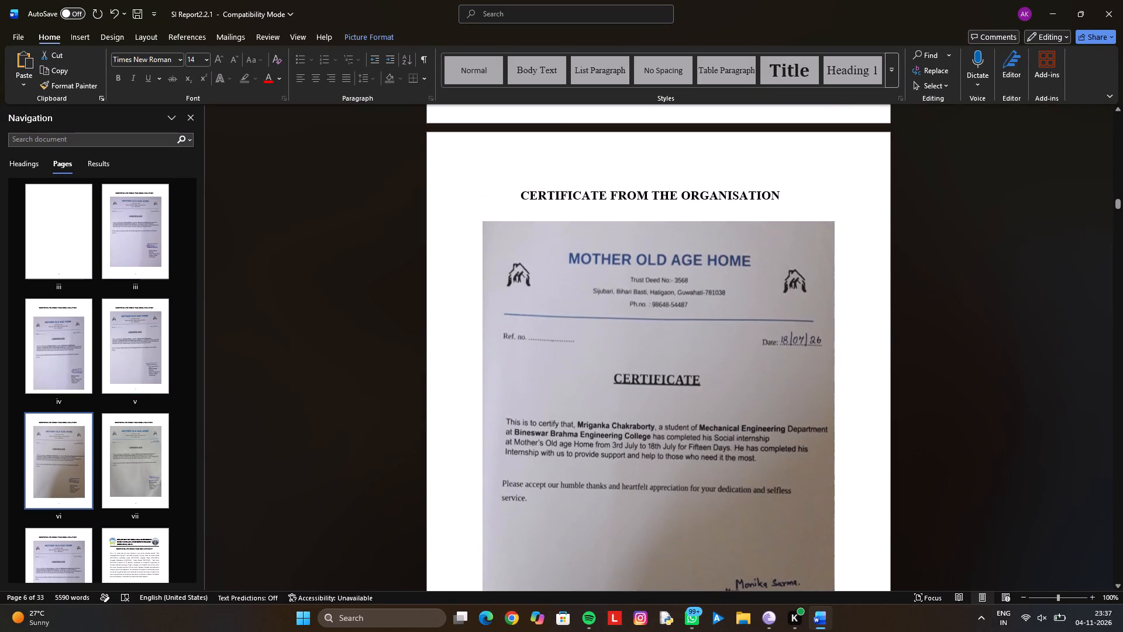
{"action": "scroll", "coordinate": [649, 336], "scroll_direction": "down", "scroll_amount": 4}
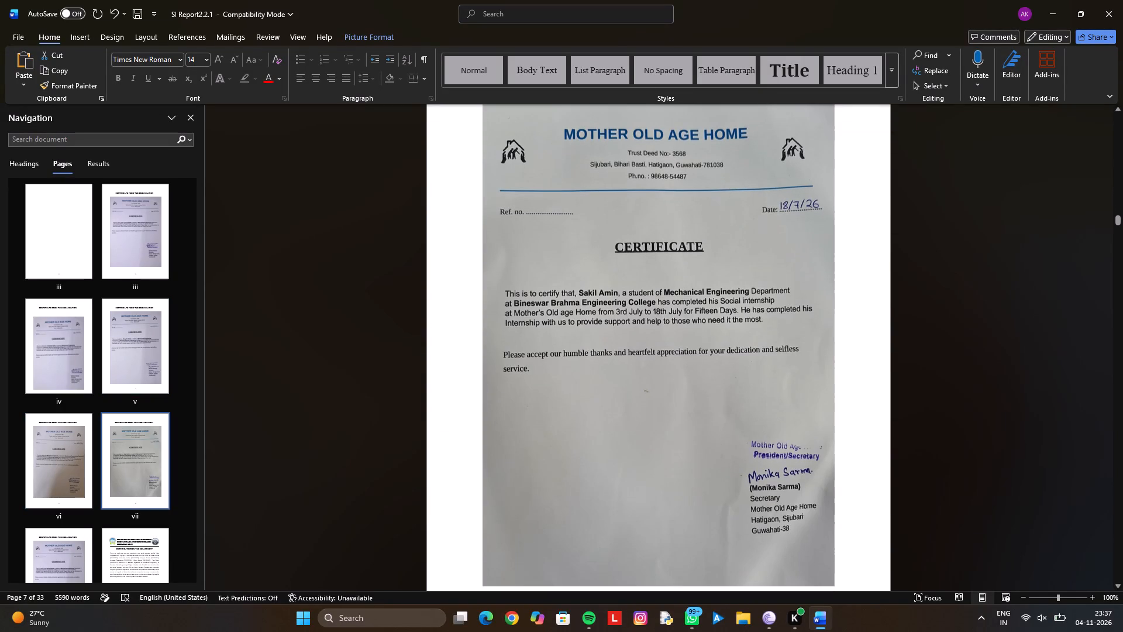
{"action": "scroll", "coordinate": [653, 339], "scroll_direction": "down", "scroll_amount": 3}
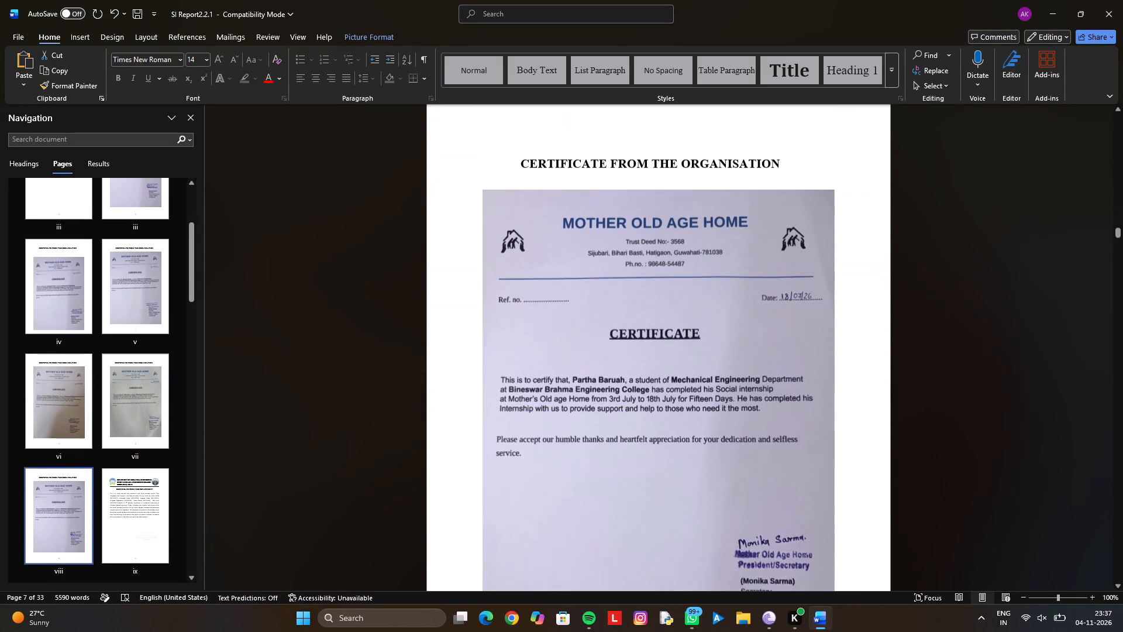
{"action": "scroll", "coordinate": [653, 339], "scroll_direction": "down", "scroll_amount": 3}
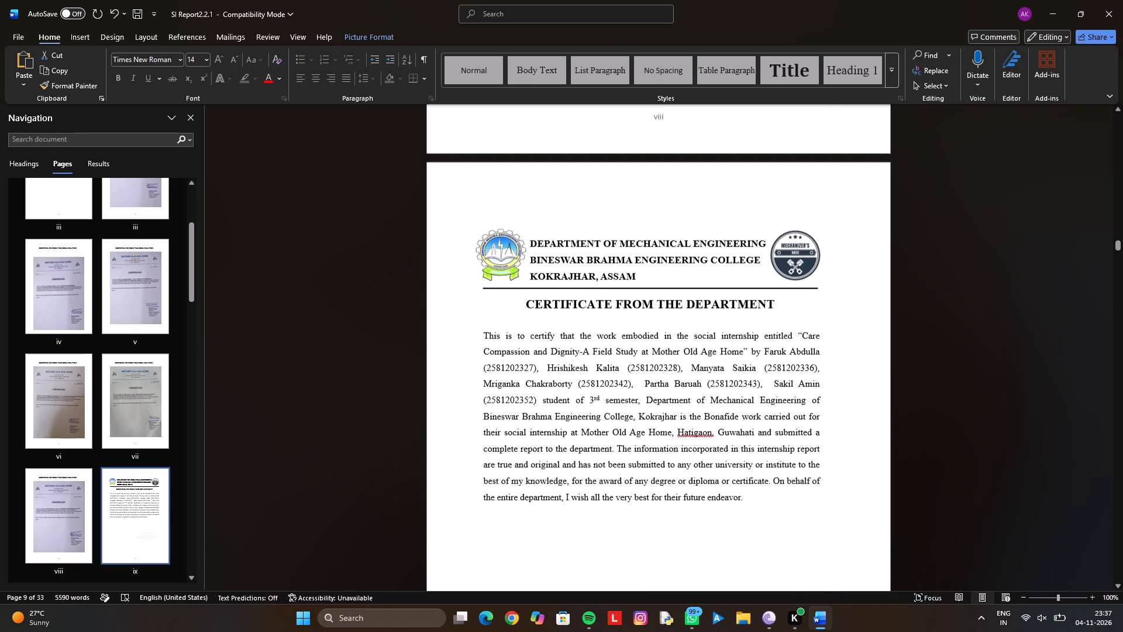
Recheck the organisation certificates from page viii back to page iv, comparing picture size and the gap below each heading.
{"action": "scroll", "coordinate": [653, 339], "scroll_direction": "up", "scroll_amount": 3}
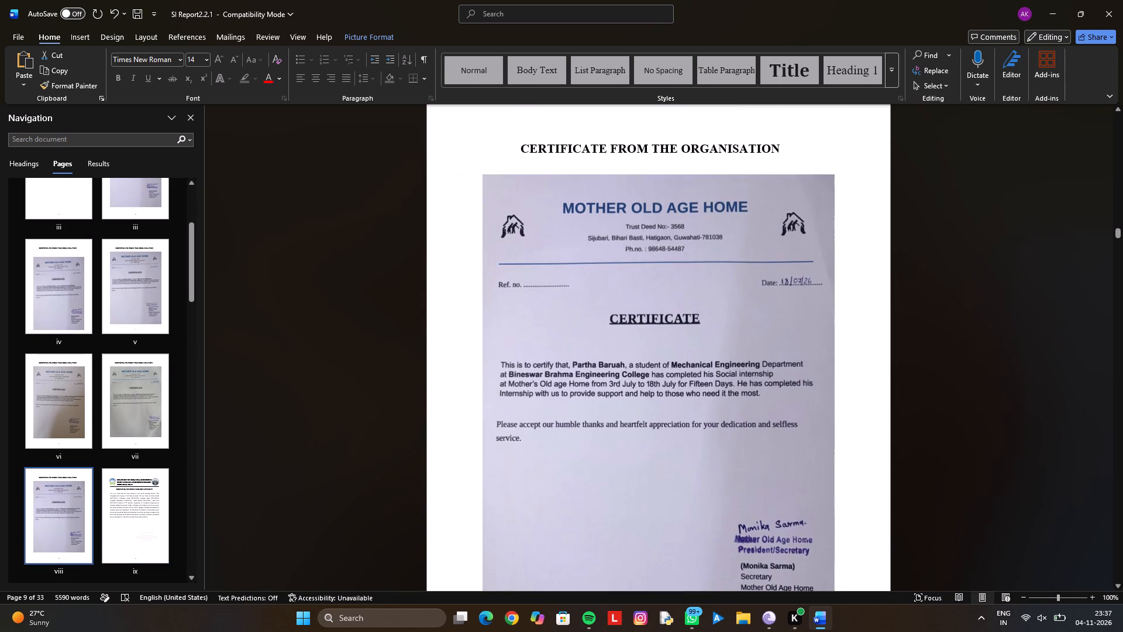
{"action": "scroll", "coordinate": [680, 334], "scroll_direction": "up", "scroll_amount": 1}
{"action": "scroll", "coordinate": [680, 334], "scroll_direction": "down", "scroll_amount": 1}
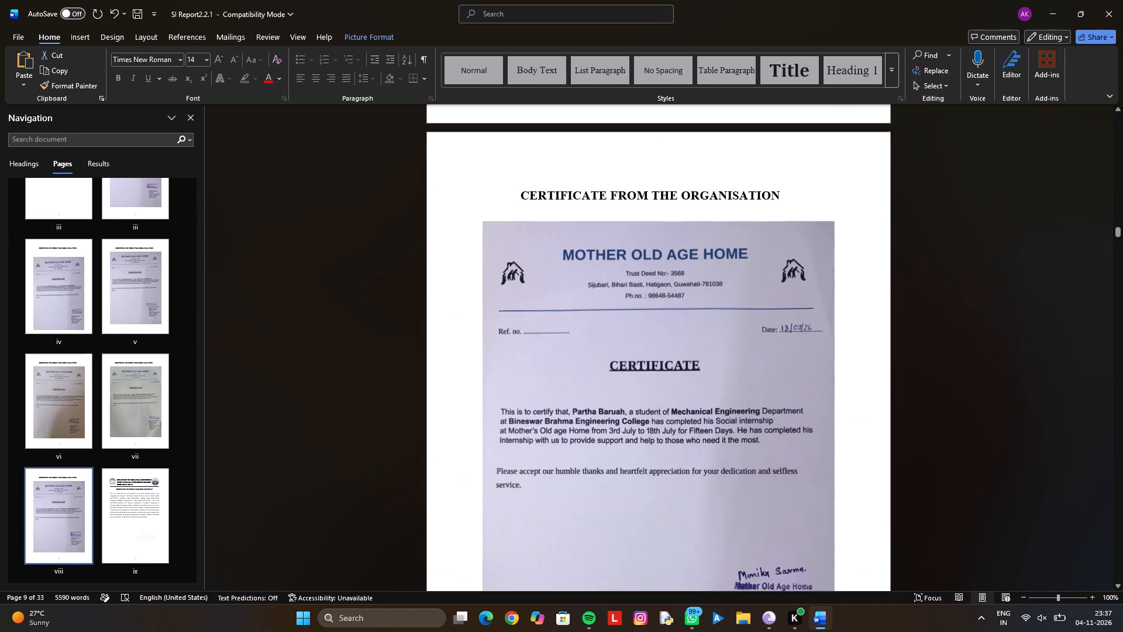
{"action": "scroll", "coordinate": [680, 334], "scroll_direction": "down", "scroll_amount": 1}
{"action": "scroll", "coordinate": [680, 334], "scroll_direction": "up", "scroll_amount": 4}
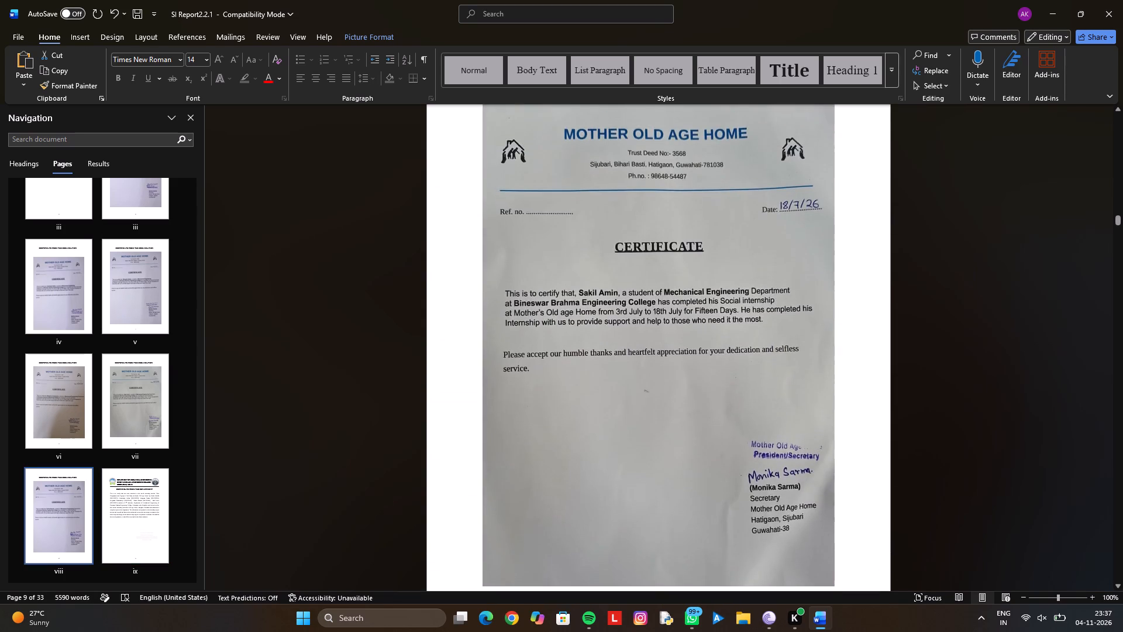
{"action": "scroll", "coordinate": [686, 334], "scroll_direction": "up", "scroll_amount": 2}
{"action": "scroll", "coordinate": [686, 334], "scroll_direction": "down", "scroll_amount": 2}
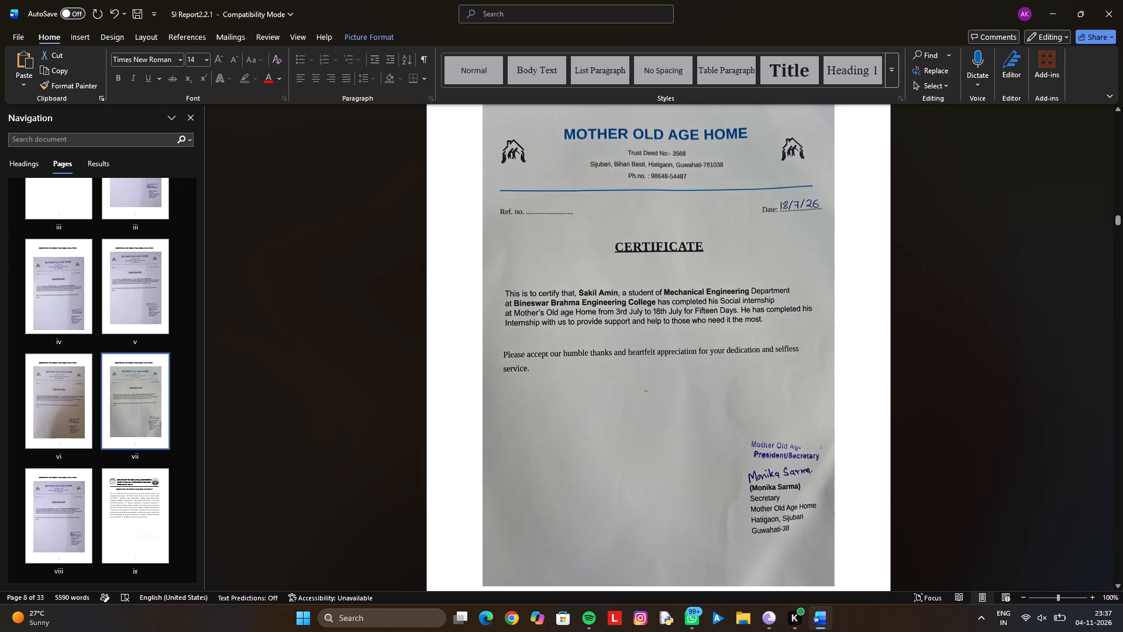
{"action": "scroll", "coordinate": [687, 334], "scroll_direction": "down", "scroll_amount": 1}
{"action": "scroll", "coordinate": [687, 334], "scroll_direction": "up", "scroll_amount": 1}
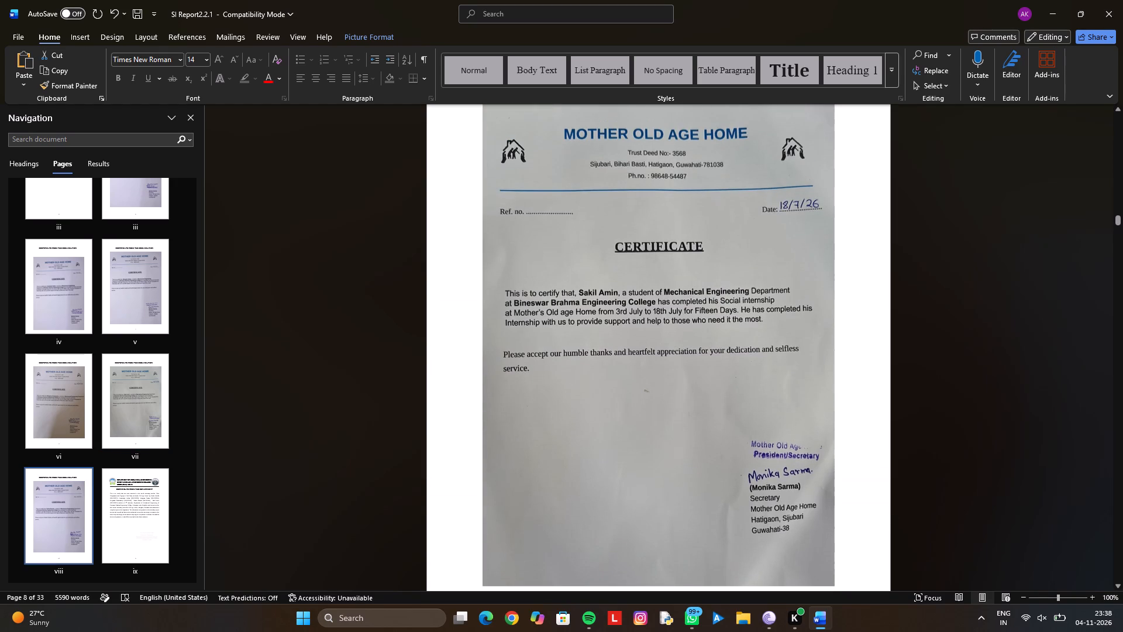
{"action": "scroll", "coordinate": [690, 334], "scroll_direction": "up", "scroll_amount": 1}
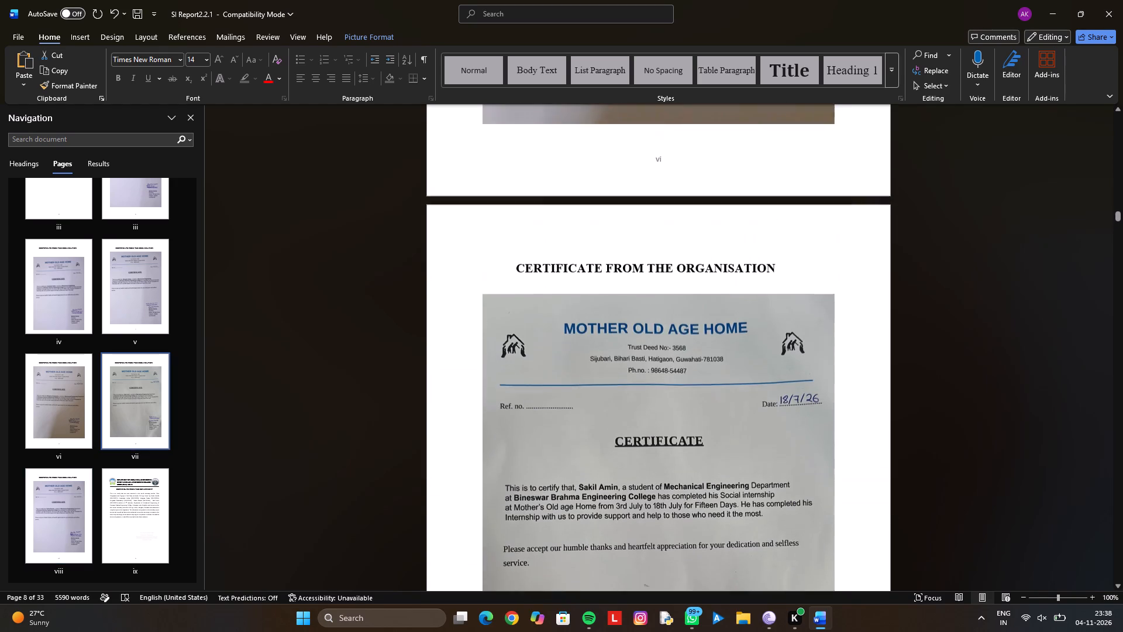
{"action": "scroll", "coordinate": [691, 334], "scroll_direction": "up", "scroll_amount": 2}
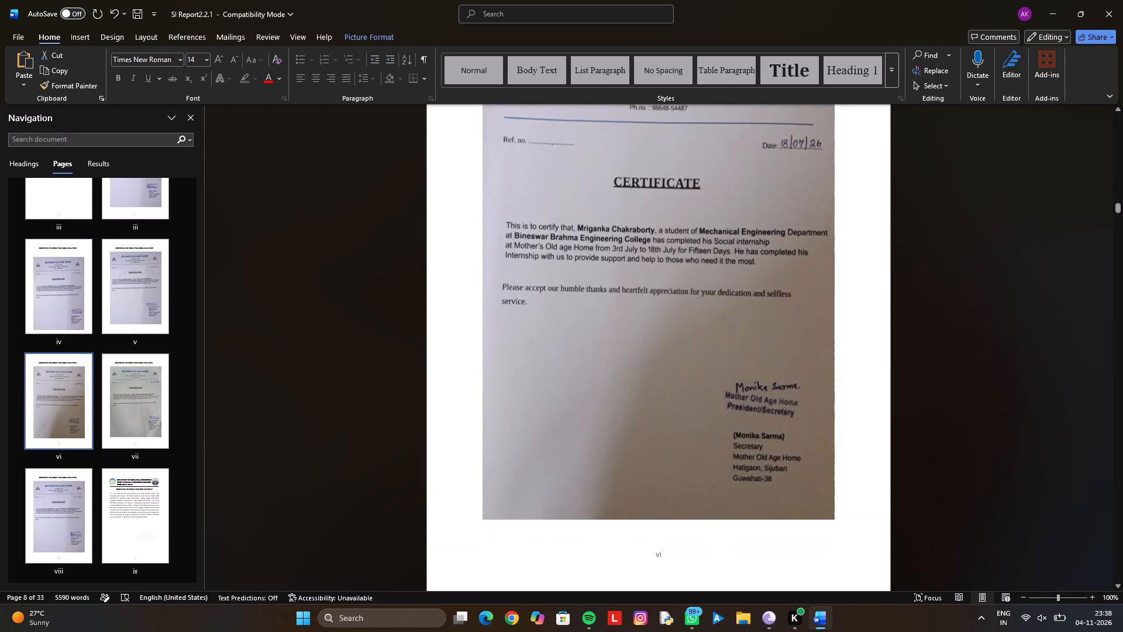
{"action": "scroll", "coordinate": [693, 334], "scroll_direction": "up", "scroll_amount": 1}
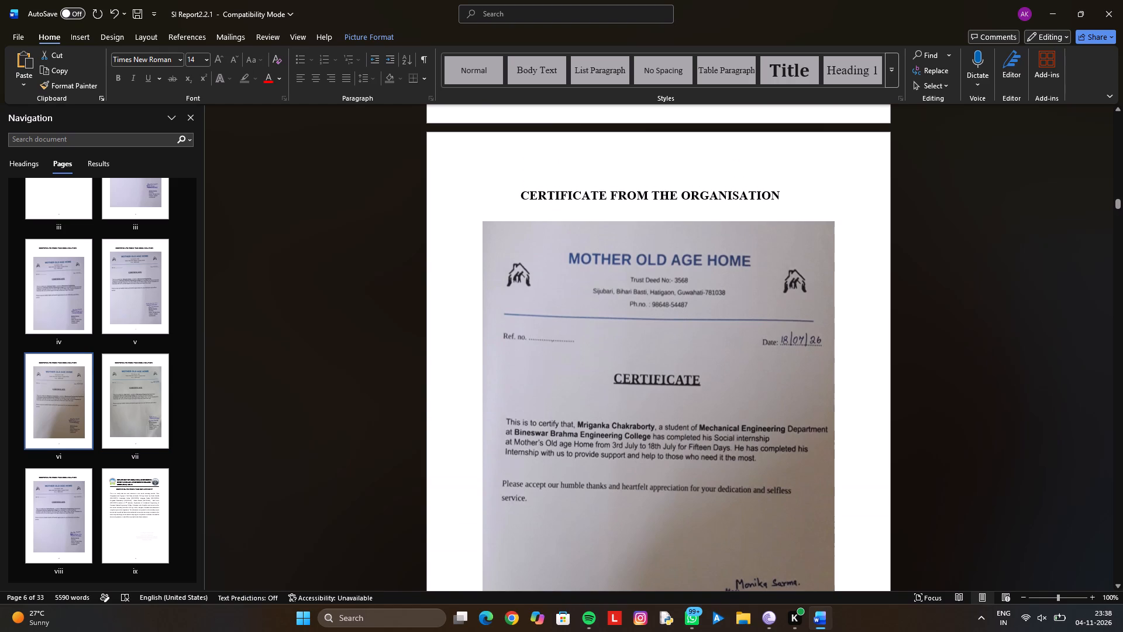
{"action": "scroll", "coordinate": [693, 334], "scroll_direction": "up", "scroll_amount": 4}
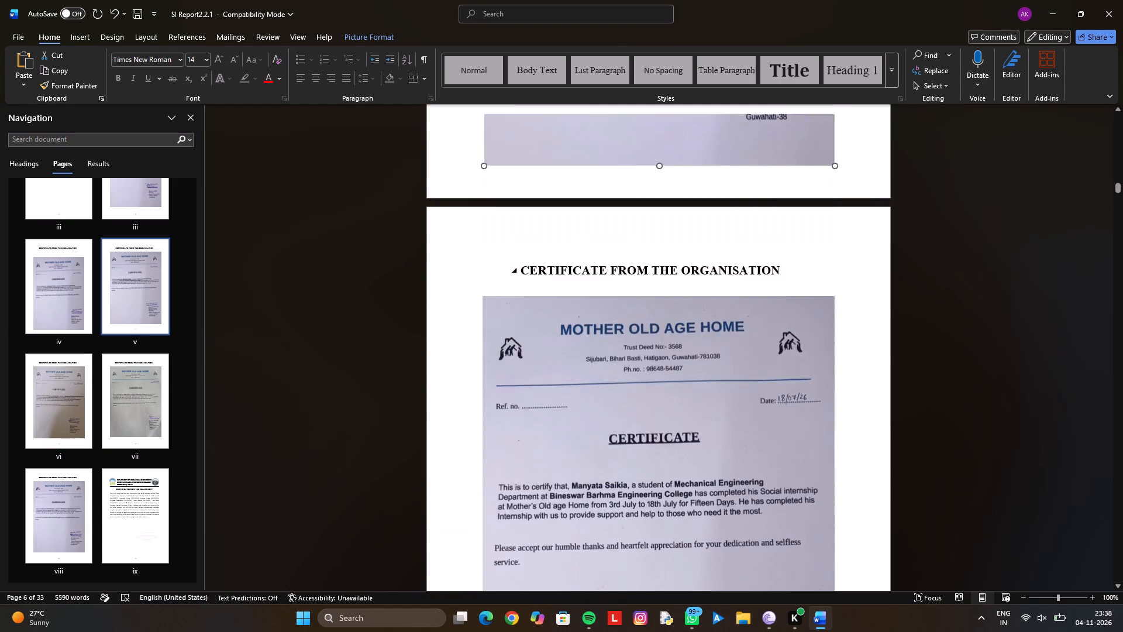
{"action": "scroll", "coordinate": [696, 334], "scroll_direction": "up", "scroll_amount": 2}
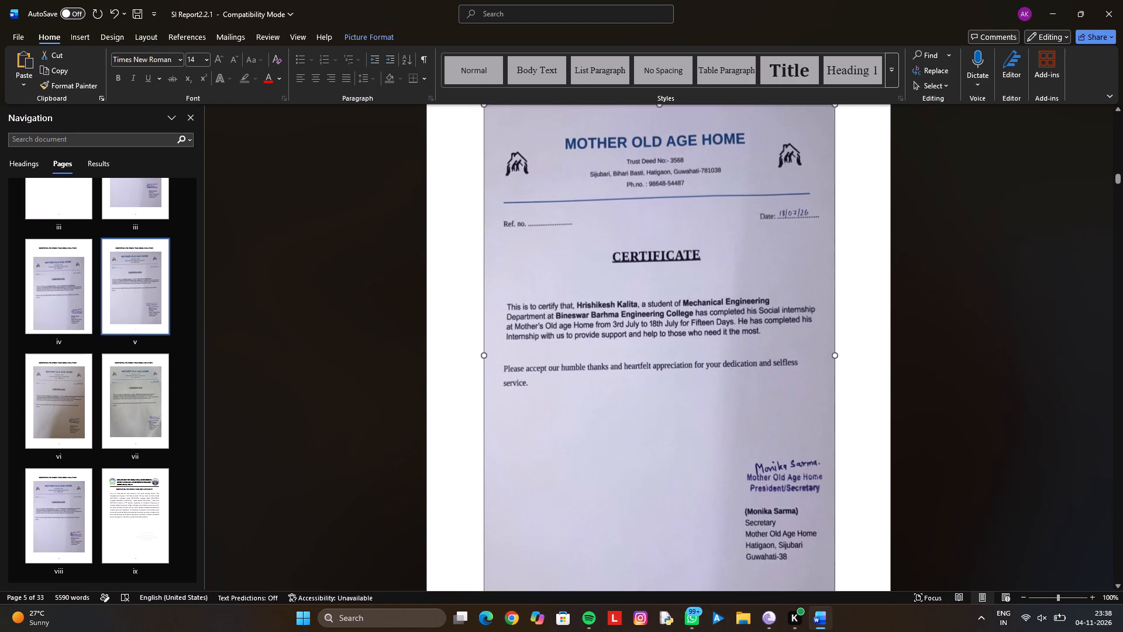
Deselect the certificate picture on page iv and place the text cursor in the blank line above it.
{"action": "left_click", "coordinate": [870, 324]}
{"action": "left_click", "coordinate": [925, 325]}
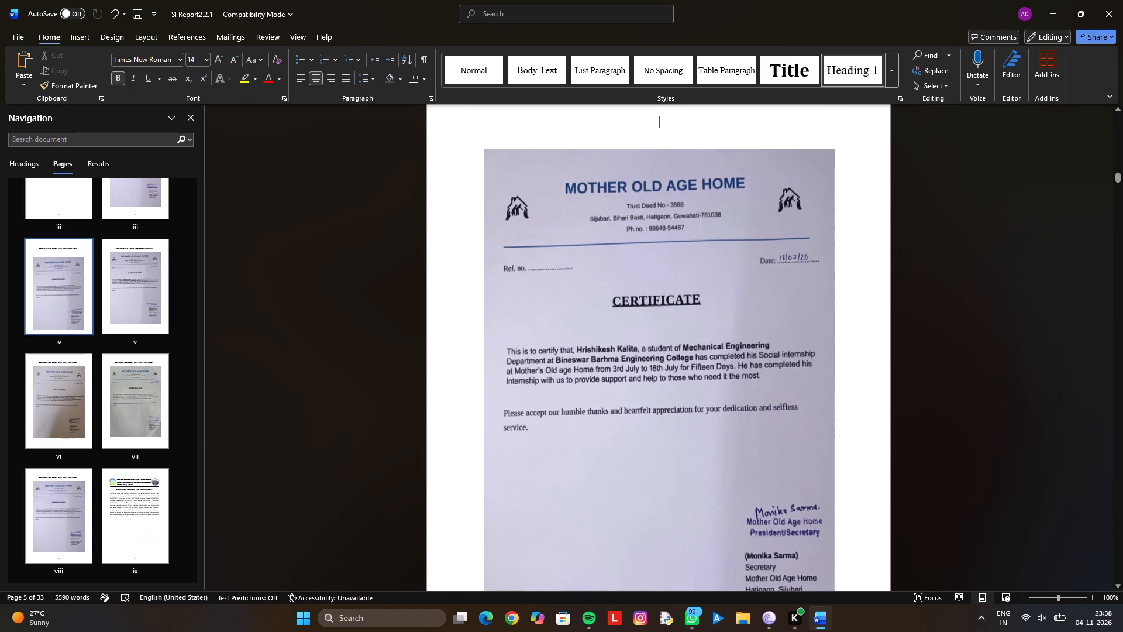
{"action": "left_click", "coordinate": [949, 270]}
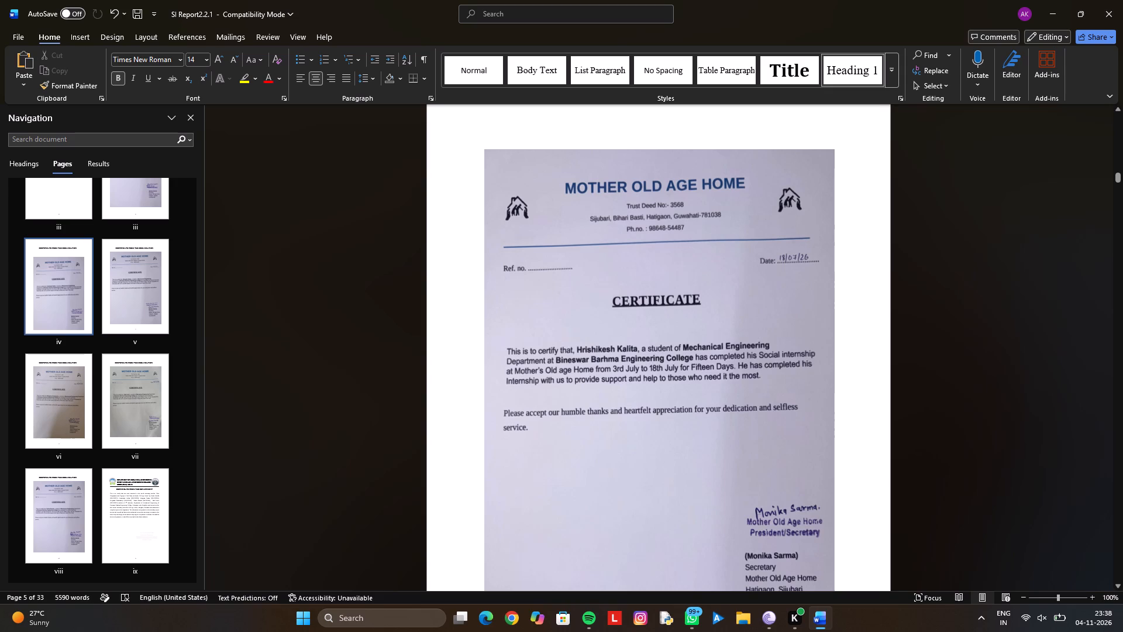
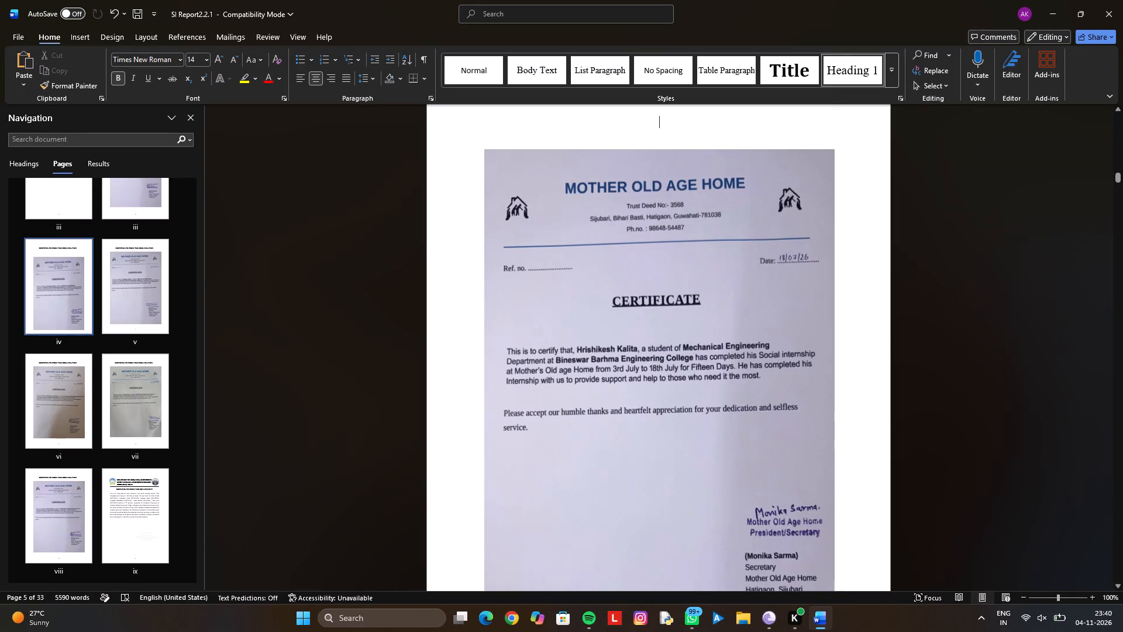
Compare the organisation certificates on pages iii and iv, checking the heading spacing and picture placement.
{"action": "scroll", "coordinate": [777, 421], "scroll_direction": "down", "scroll_amount": 1}
{"action": "scroll", "coordinate": [777, 421], "scroll_direction": "up", "scroll_amount": 3}
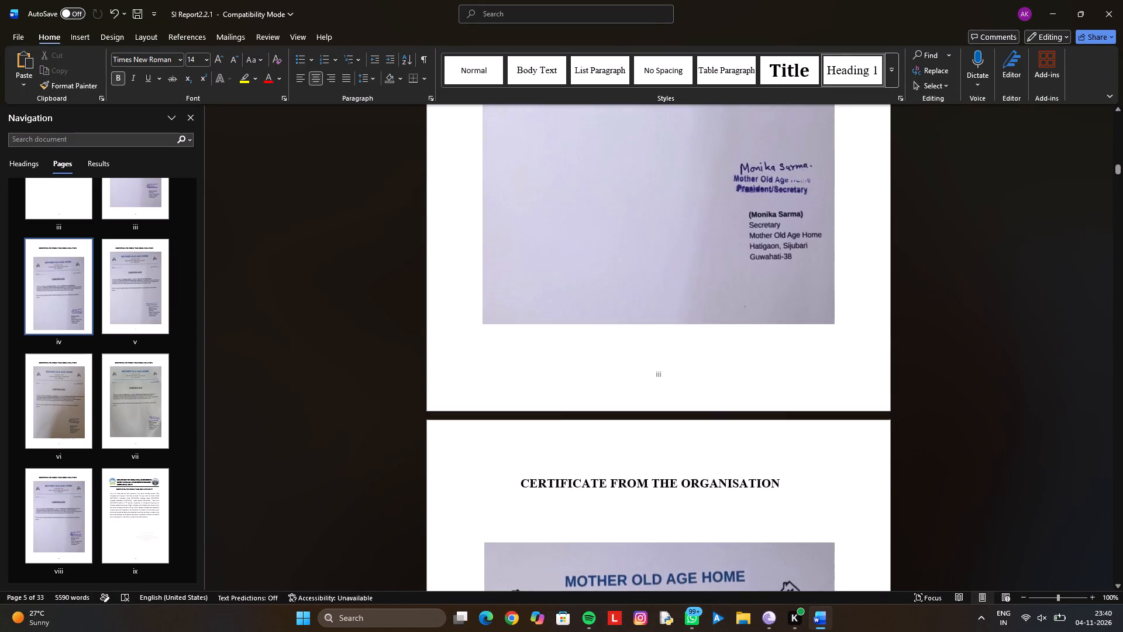
{"action": "scroll", "coordinate": [777, 418], "scroll_direction": "up", "scroll_amount": 2}
{"action": "scroll", "coordinate": [777, 418], "scroll_direction": "down", "scroll_amount": 2}
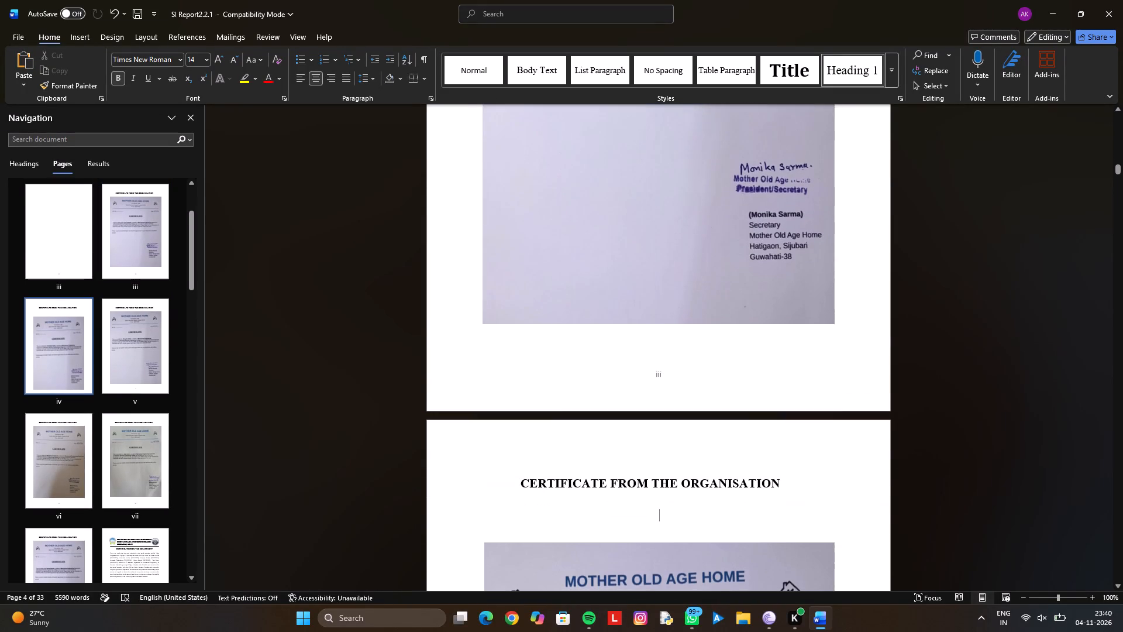
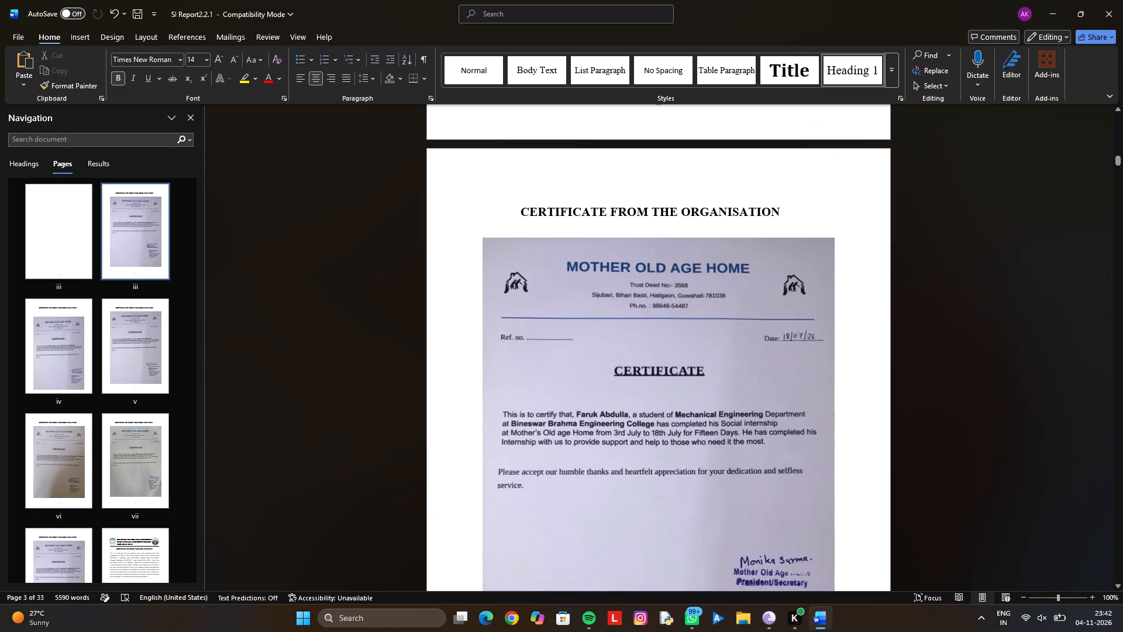
Examine the pages from the title page through certificate pages iii and iv, checking the blank page and the certificate layout.
{"action": "scroll", "coordinate": [710, 422], "scroll_direction": "up", "scroll_amount": 4}
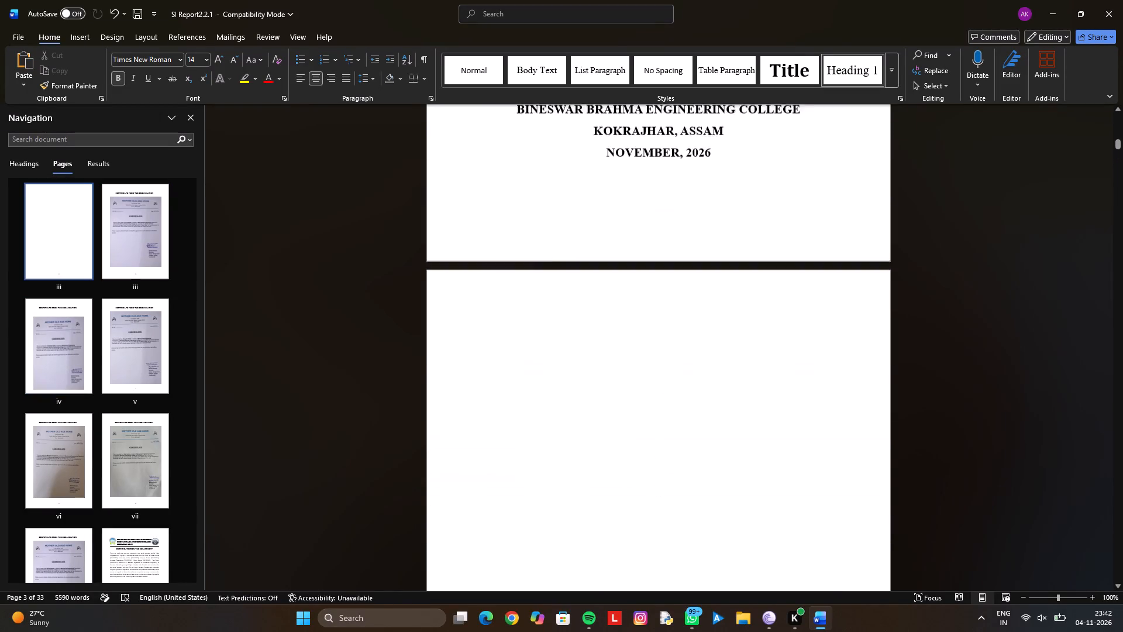
{"action": "scroll", "coordinate": [711, 421], "scroll_direction": "up", "scroll_amount": 3}
{"action": "scroll", "coordinate": [711, 421], "scroll_direction": "down", "scroll_amount": 9}
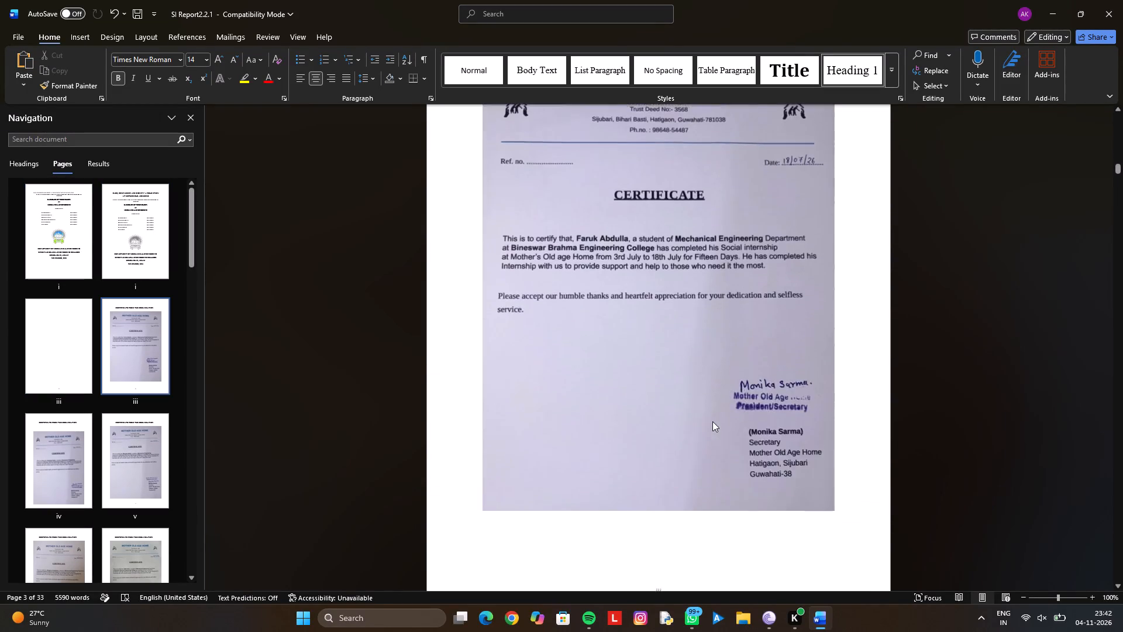
{"action": "scroll", "coordinate": [712, 421], "scroll_direction": "down", "scroll_amount": 3}
{"action": "scroll", "coordinate": [712, 421], "scroll_direction": "up", "scroll_amount": 1}
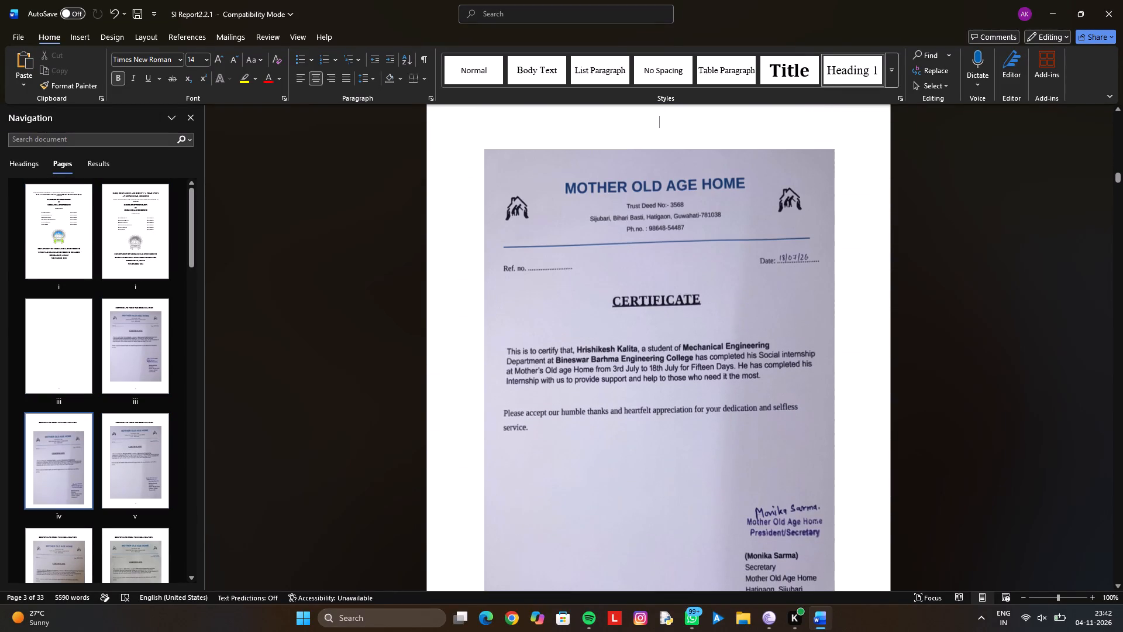
Select the organisation certificate picture on page iv for layout adjustment.
{"action": "left_click", "coordinate": [702, 405]}
{"action": "right_click", "coordinate": [720, 424]}
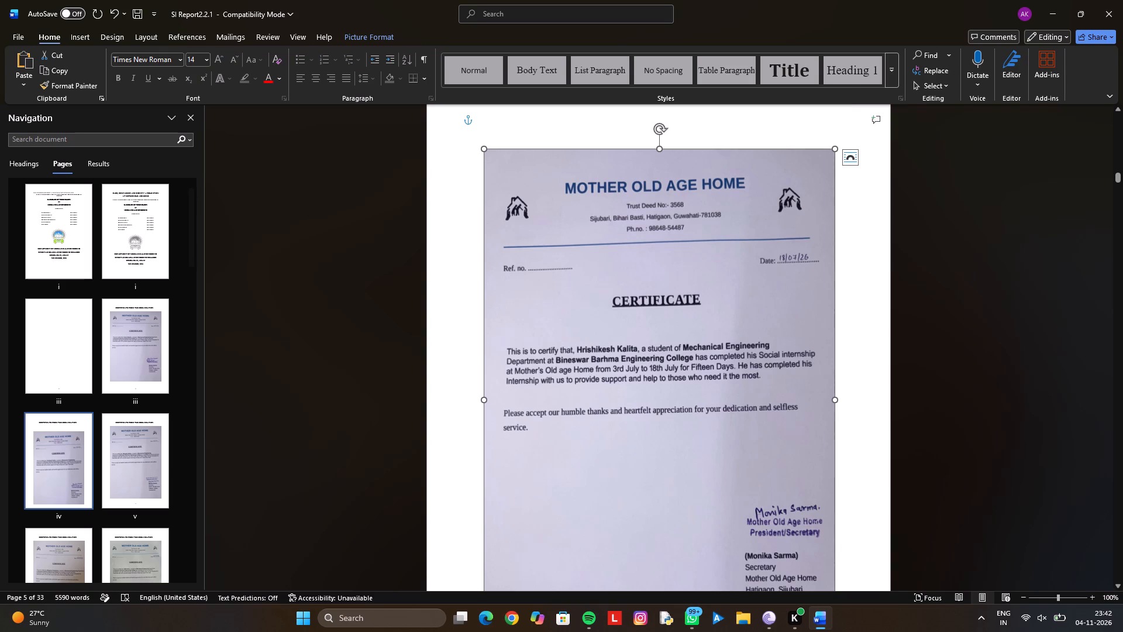
{"action": "left_click", "coordinate": [581, 414]}
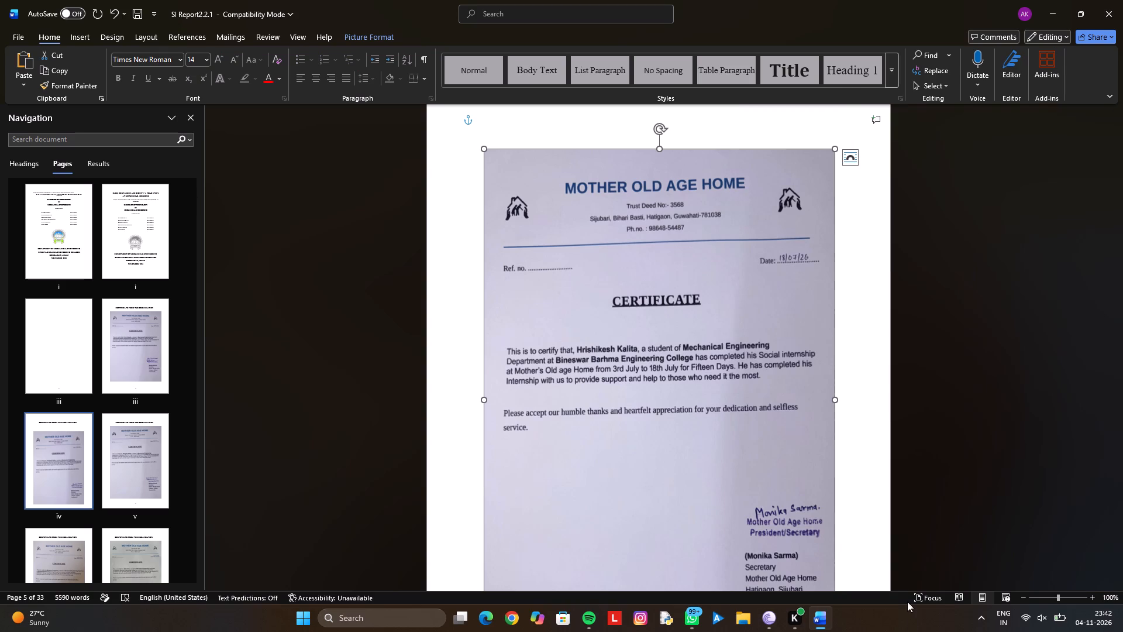
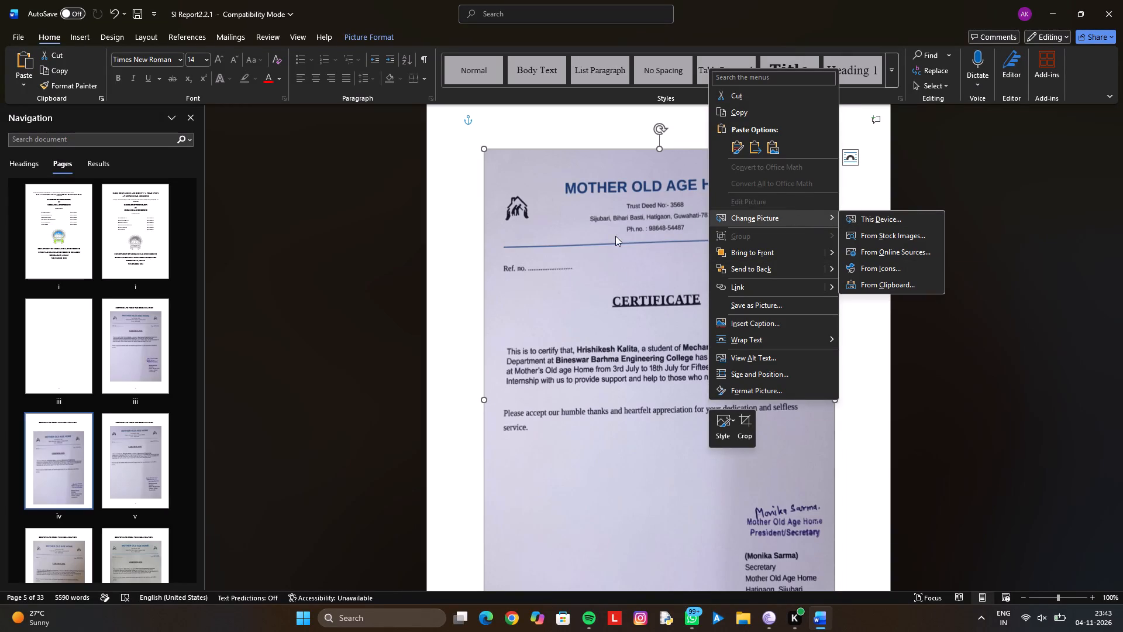
Paste the copied content over the selected certificate picture on page iv.
{"action": "left_click", "coordinate": [595, 240]}
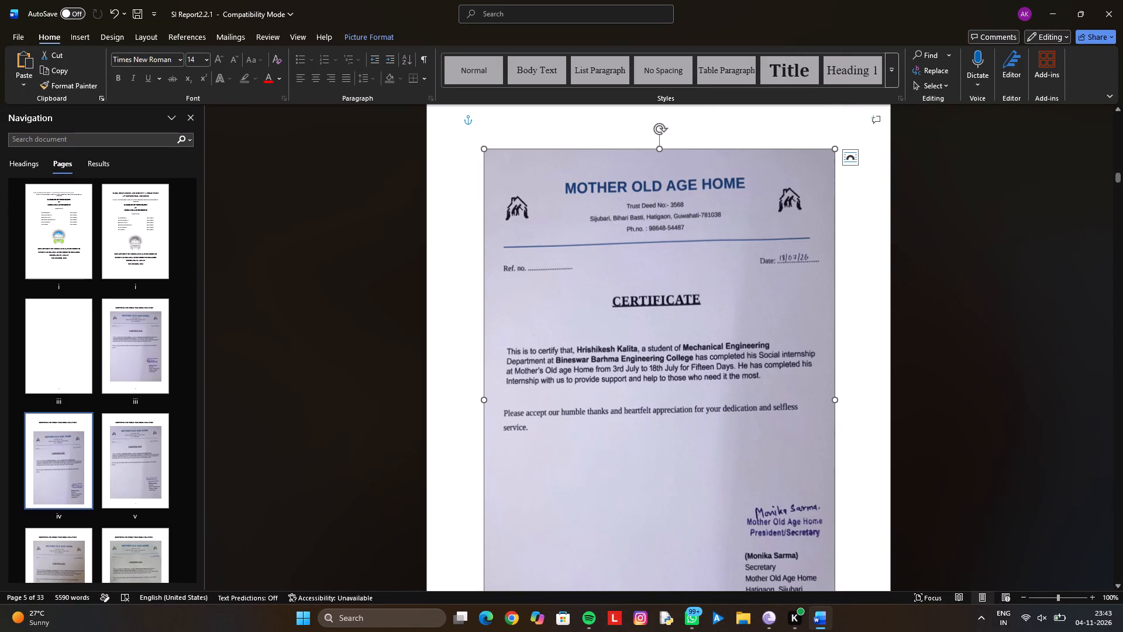
{"action": "key", "text": "ctrl+v"}
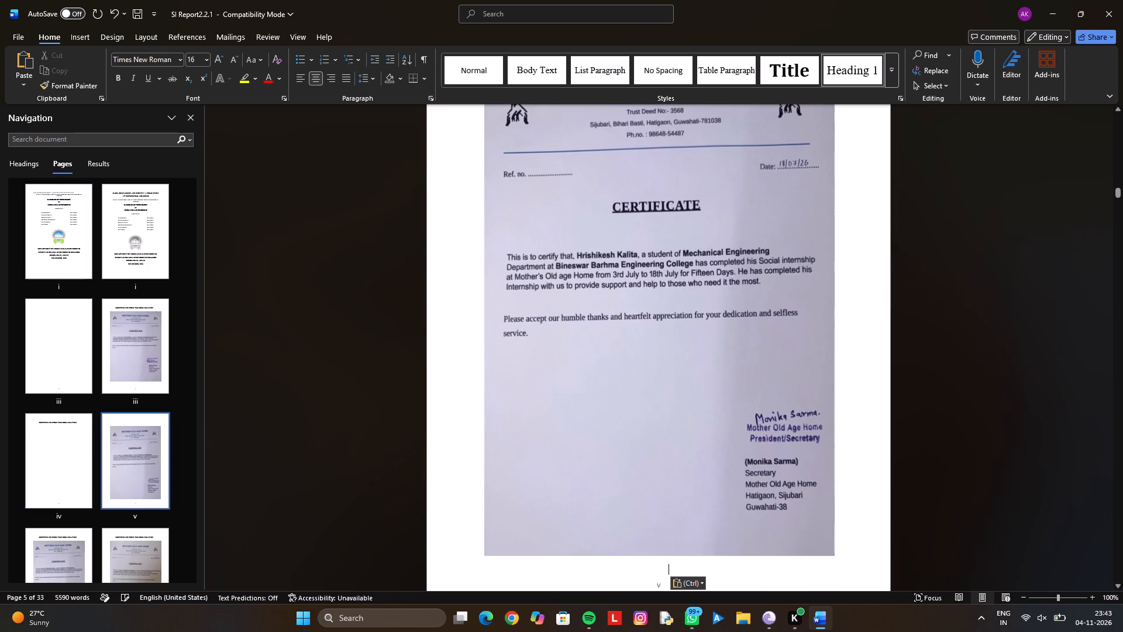
Examine certificate pages iii through vi, checking how the organisation headings and certificate pictures are placed.
{"action": "scroll", "coordinate": [596, 255], "scroll_direction": "up", "scroll_amount": 5}
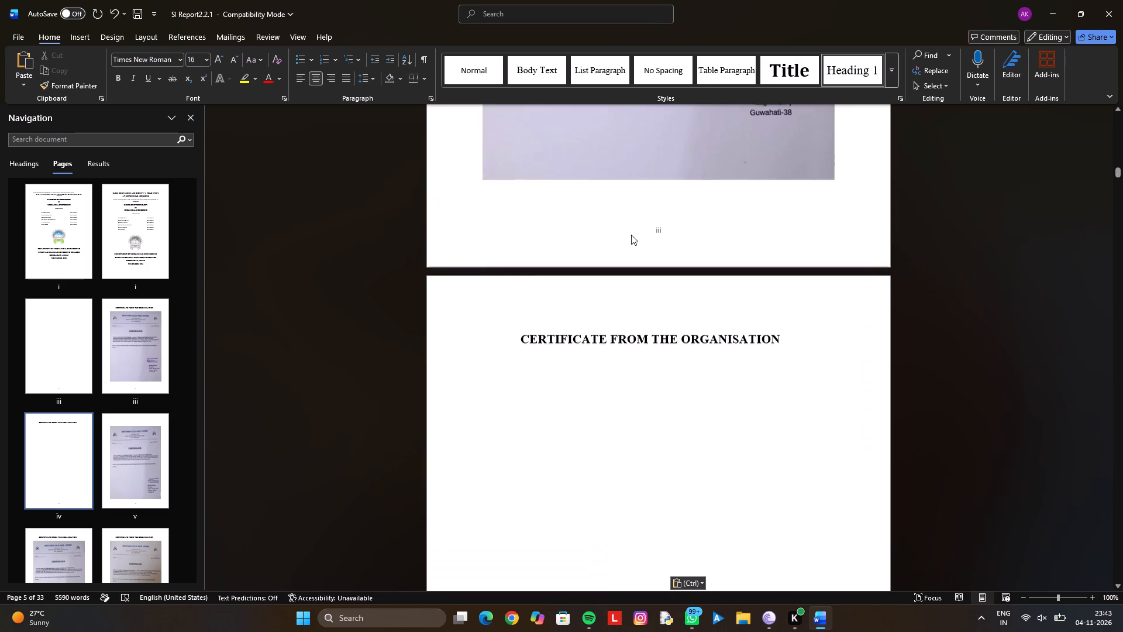
{"action": "scroll", "coordinate": [631, 235], "scroll_direction": "down", "scroll_amount": 2}
{"action": "scroll", "coordinate": [631, 235], "scroll_direction": "up", "scroll_amount": 2}
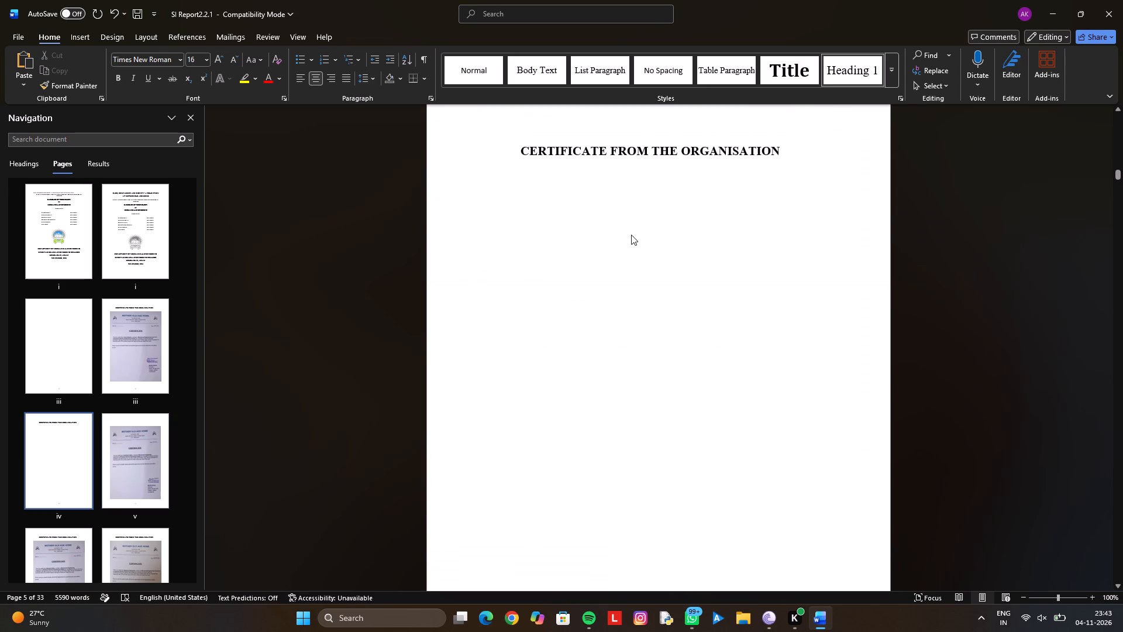
{"action": "scroll", "coordinate": [631, 235], "scroll_direction": "up", "scroll_amount": 2}
{"action": "scroll", "coordinate": [631, 235], "scroll_direction": "down", "scroll_amount": 1}
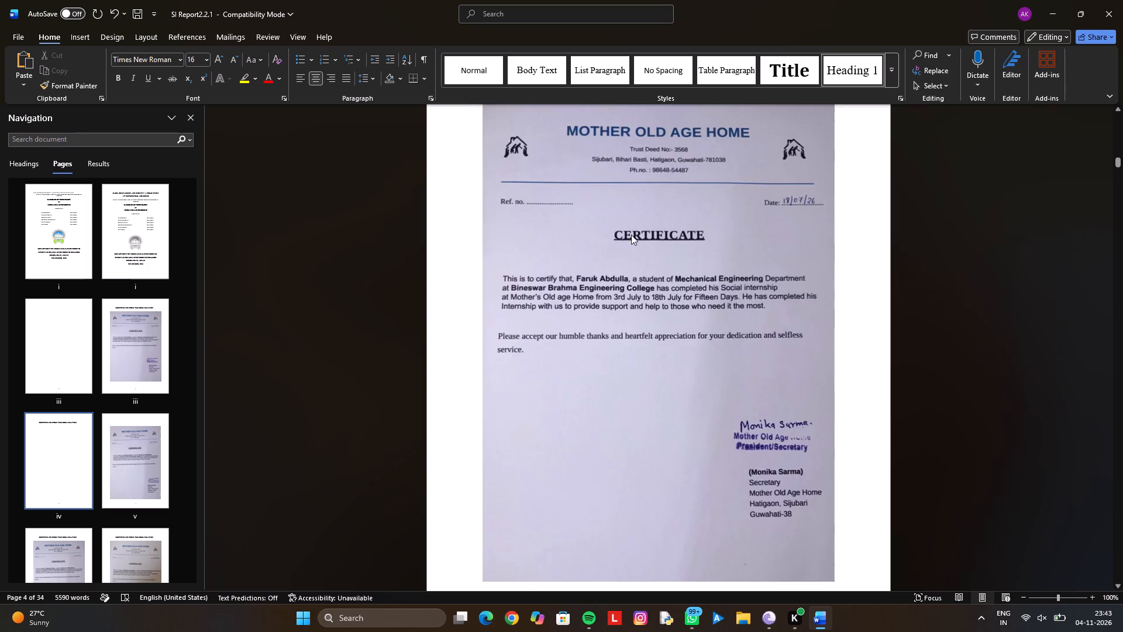
{"action": "scroll", "coordinate": [631, 235], "scroll_direction": "down", "scroll_amount": 7}
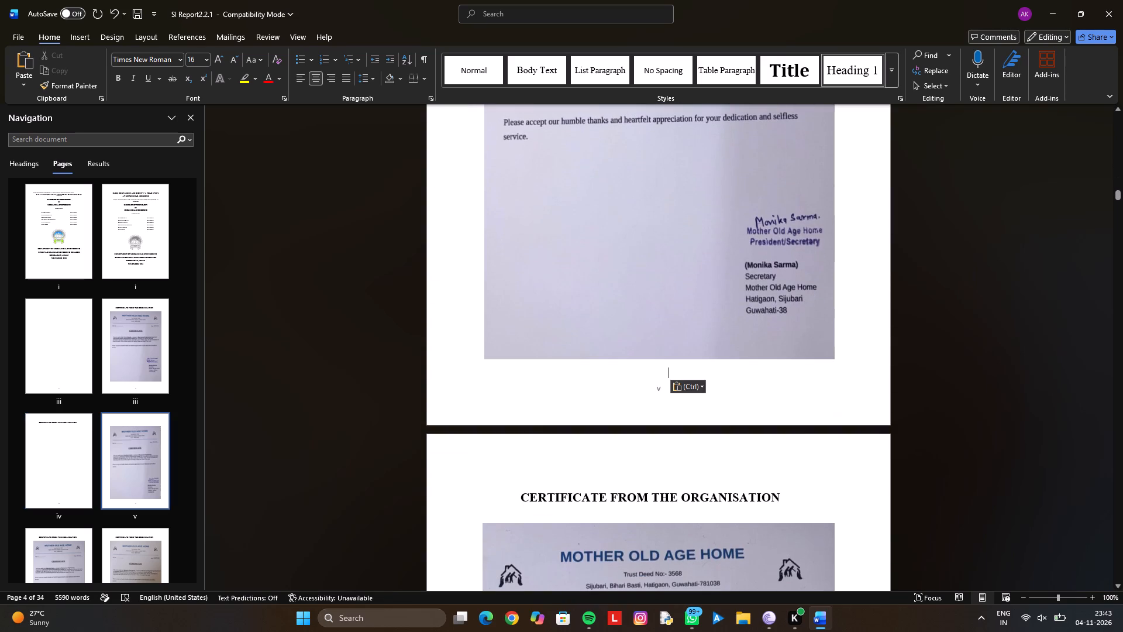
{"action": "scroll", "coordinate": [631, 235], "scroll_direction": "down", "scroll_amount": 2}
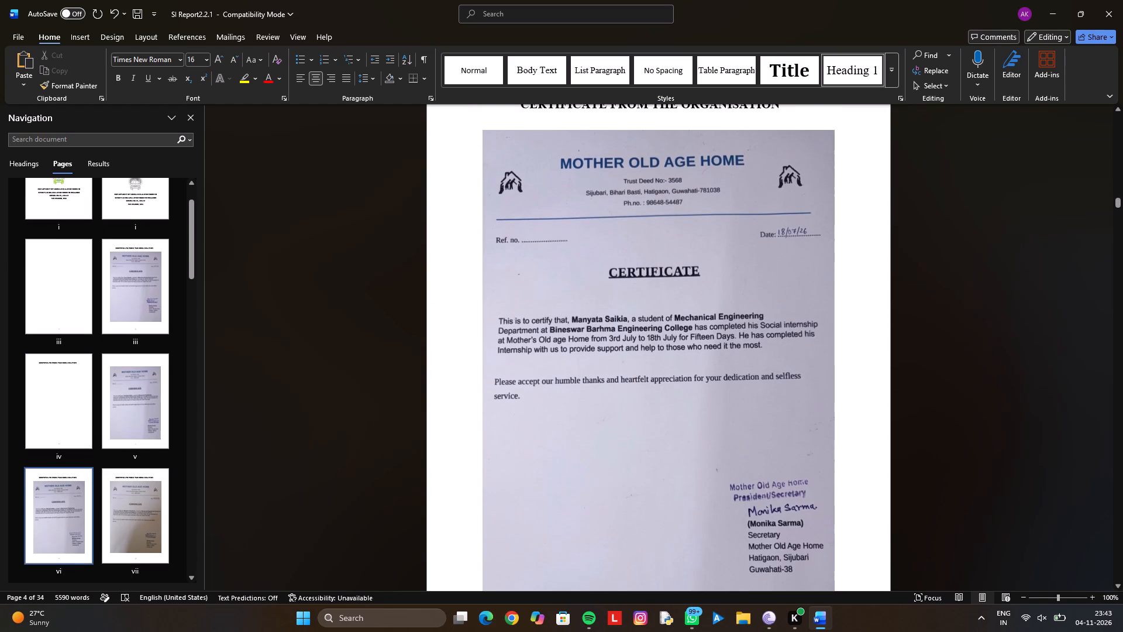
{"action": "left_click", "coordinate": [51, 298]}
{"action": "left_click", "coordinate": [130, 304]}
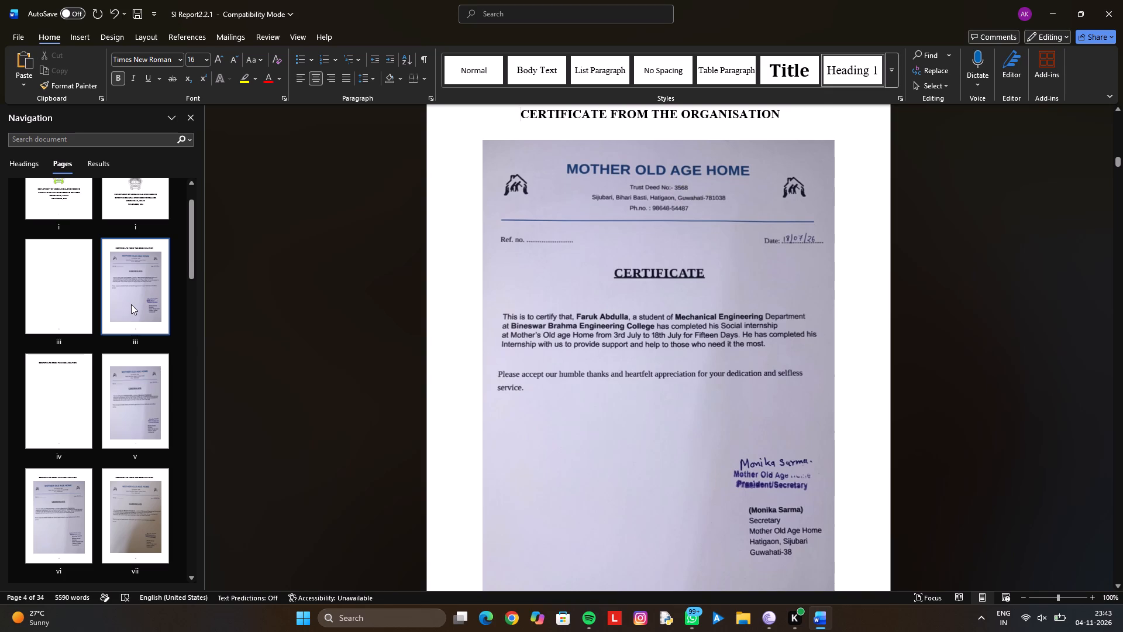
{"action": "scroll", "coordinate": [131, 304], "scroll_direction": "up", "scroll_amount": 1}
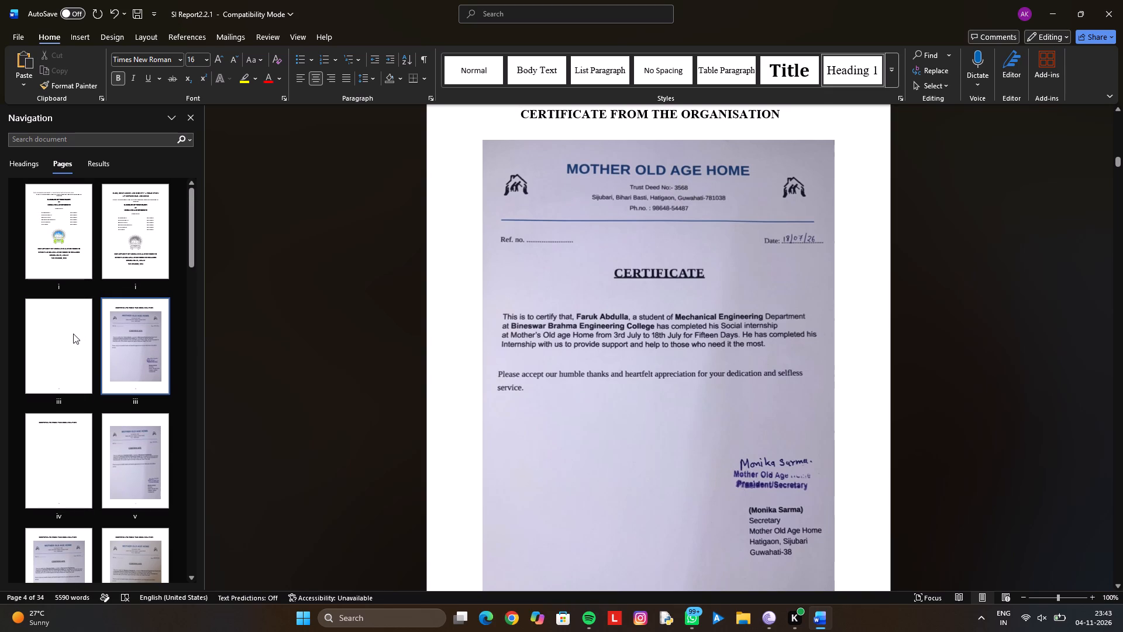
{"action": "scroll", "coordinate": [73, 334], "scroll_direction": "down", "scroll_amount": 2}
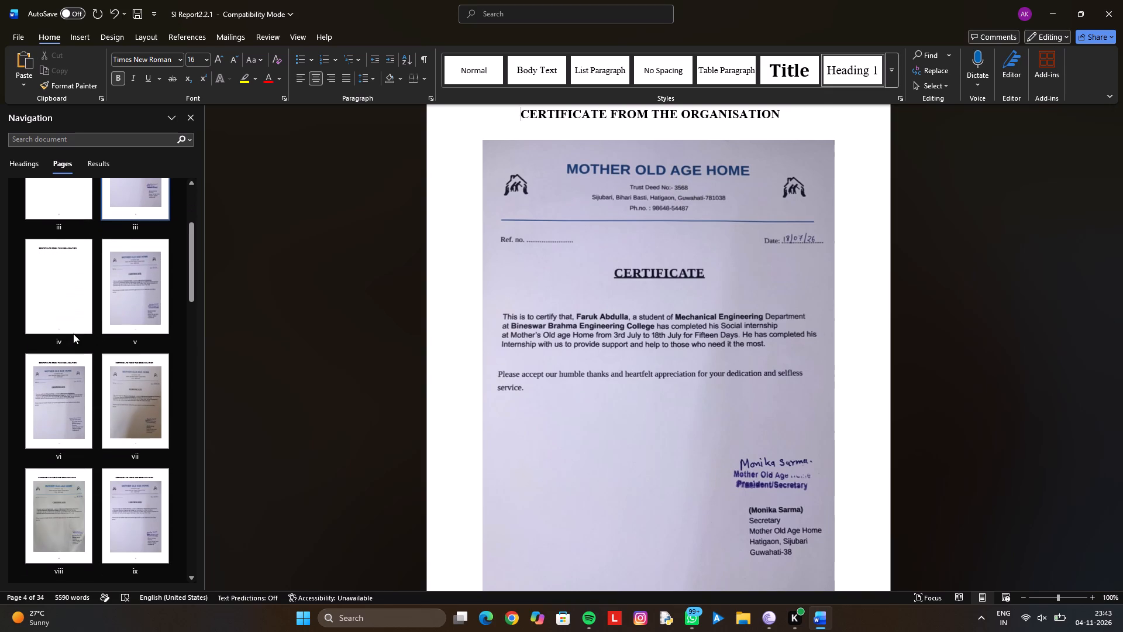
{"action": "left_click", "coordinate": [70, 308]}
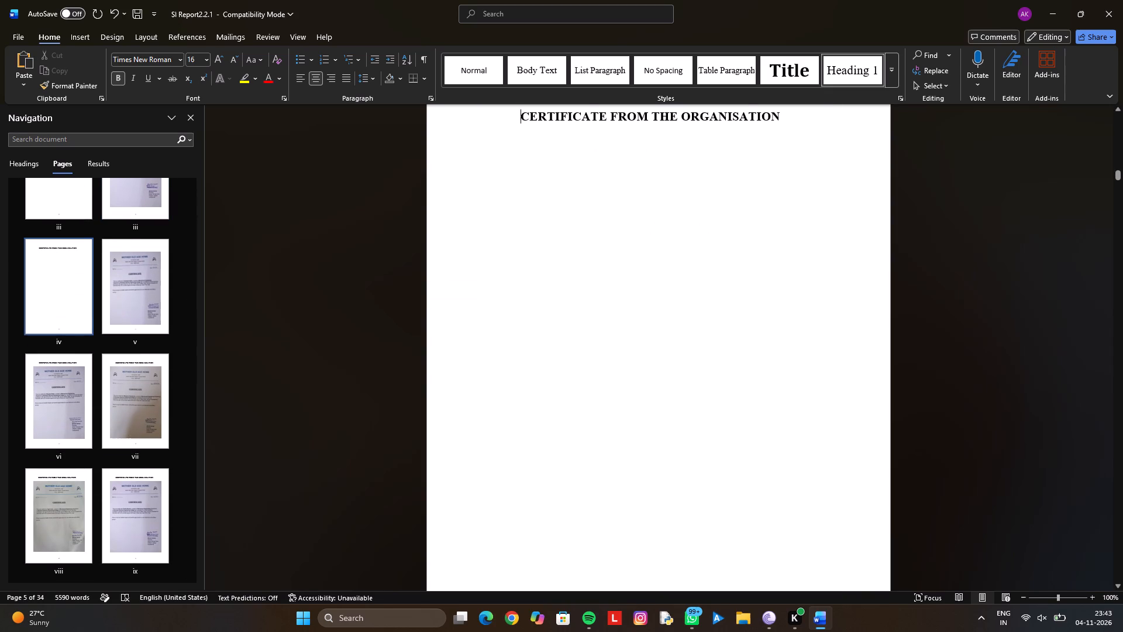
{"action": "left_click", "coordinate": [603, 367]}
Select the certificate picture on page v and bring up its paste and picture-editing options.
{"action": "scroll", "coordinate": [734, 189], "scroll_direction": "down", "scroll_amount": 4}
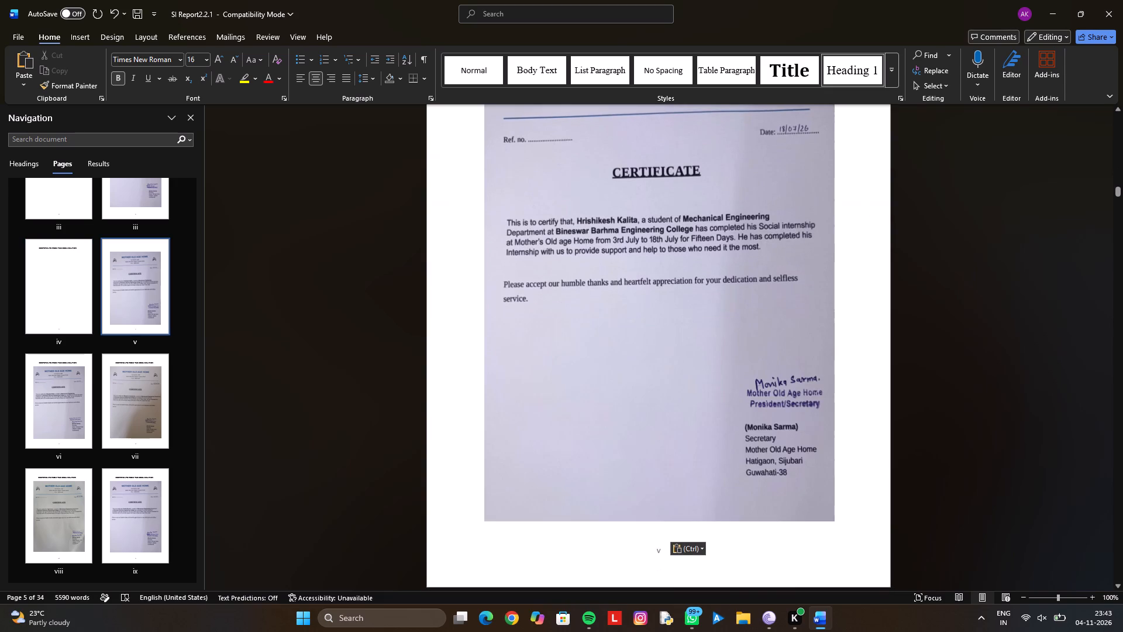
{"action": "scroll", "coordinate": [611, 317], "scroll_direction": "up", "scroll_amount": 1}
{"action": "left_click", "coordinate": [611, 317]}
{"action": "right_click", "coordinate": [611, 317]}
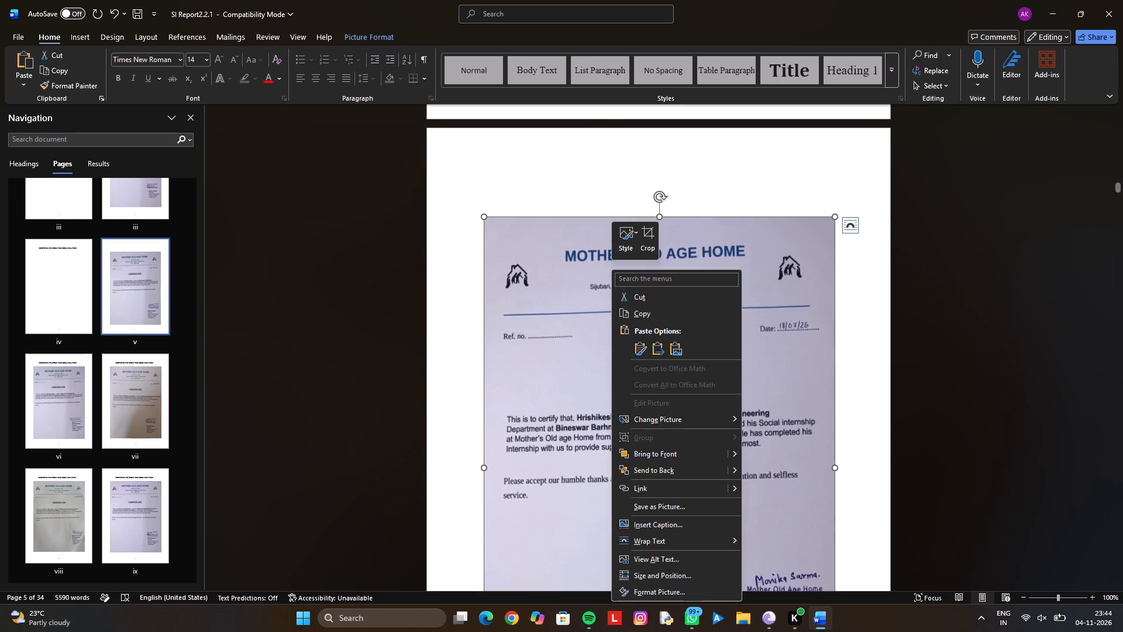
{"action": "left_click", "coordinate": [643, 328]}
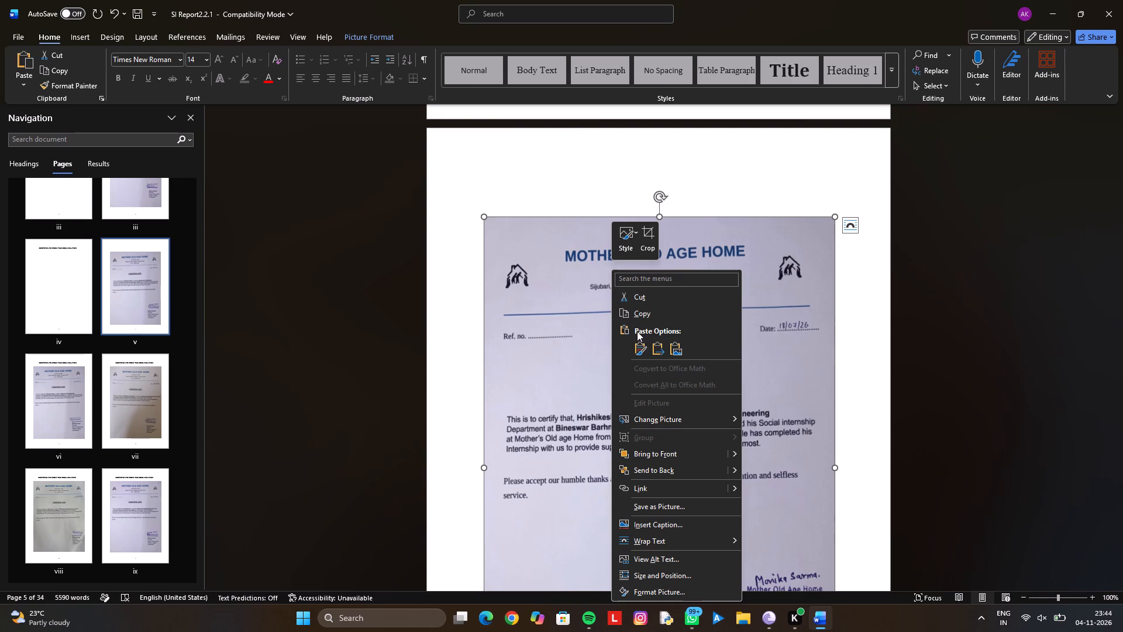
{"action": "left_click", "coordinate": [635, 331]}
Delete the selected organisation certificate picture from page v.
{"action": "left_click", "coordinate": [506, 360]}
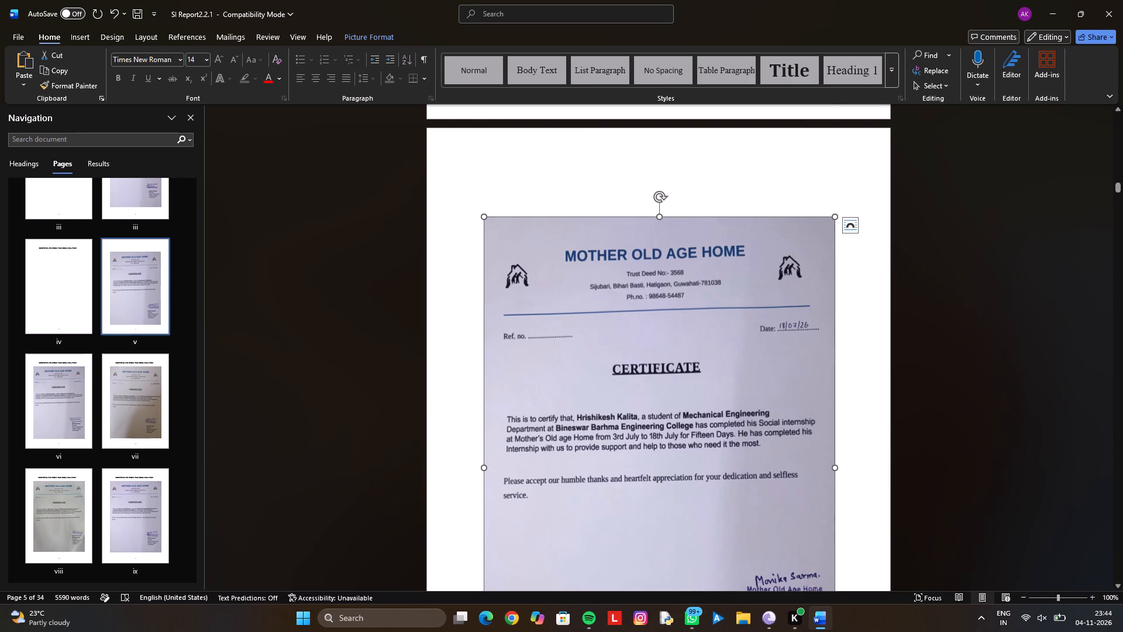
{"action": "scroll", "coordinate": [525, 348], "scroll_direction": "down", "scroll_amount": 1}
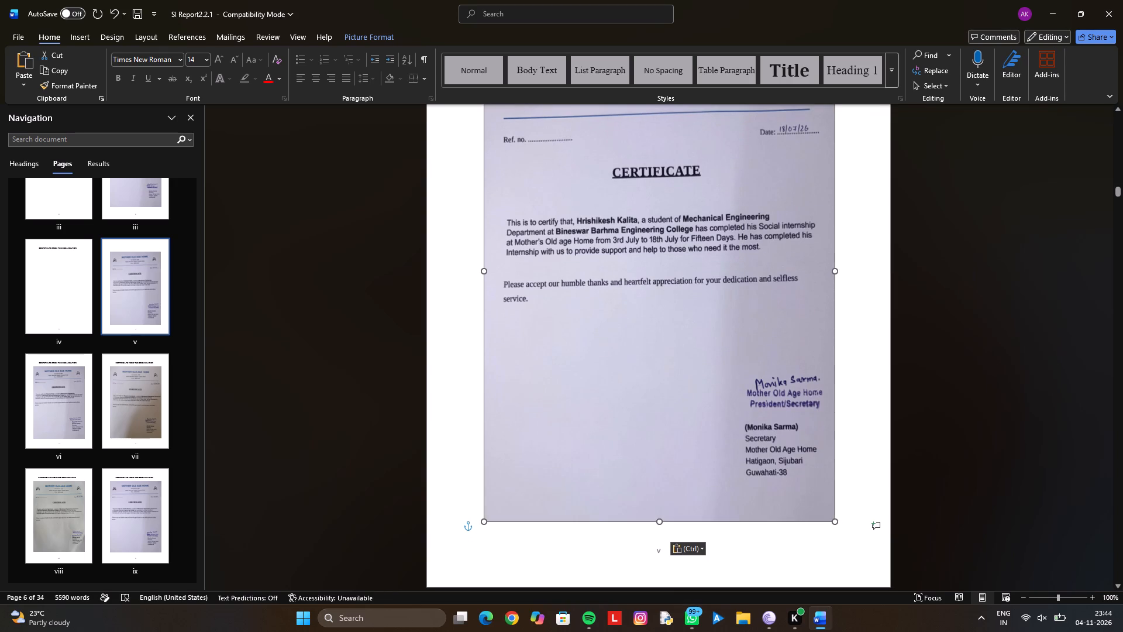
{"action": "key", "text": "Delete"}
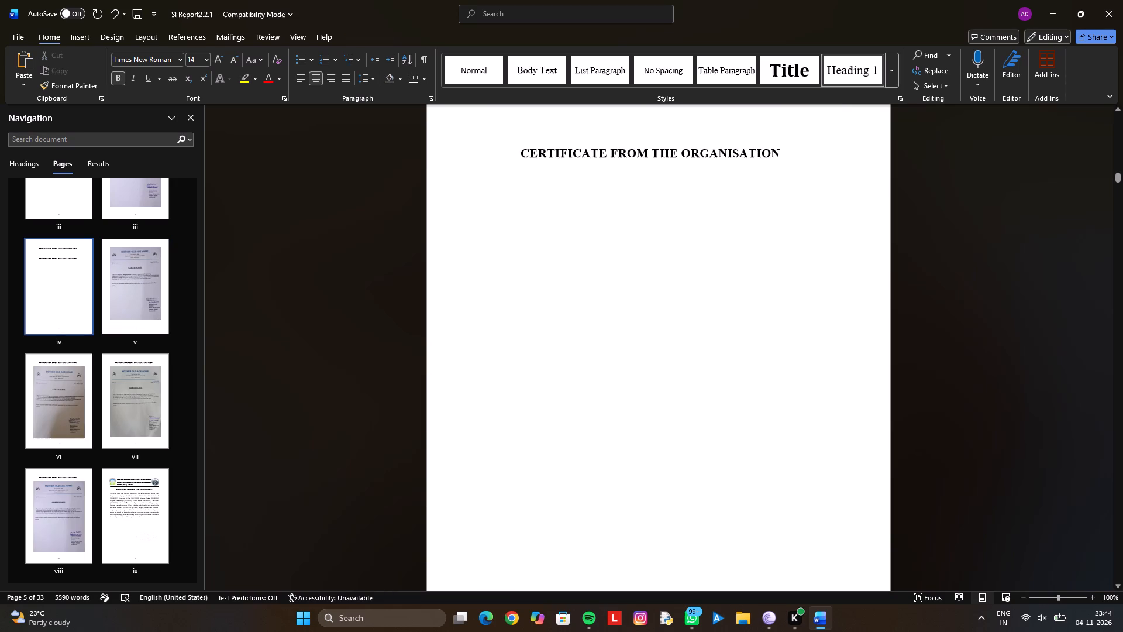
Paste the copied content between the two CERTIFICATE FROM THE ORGANISATION headings on page iv.
{"action": "scroll", "coordinate": [552, 345], "scroll_direction": "up", "scroll_amount": 2}
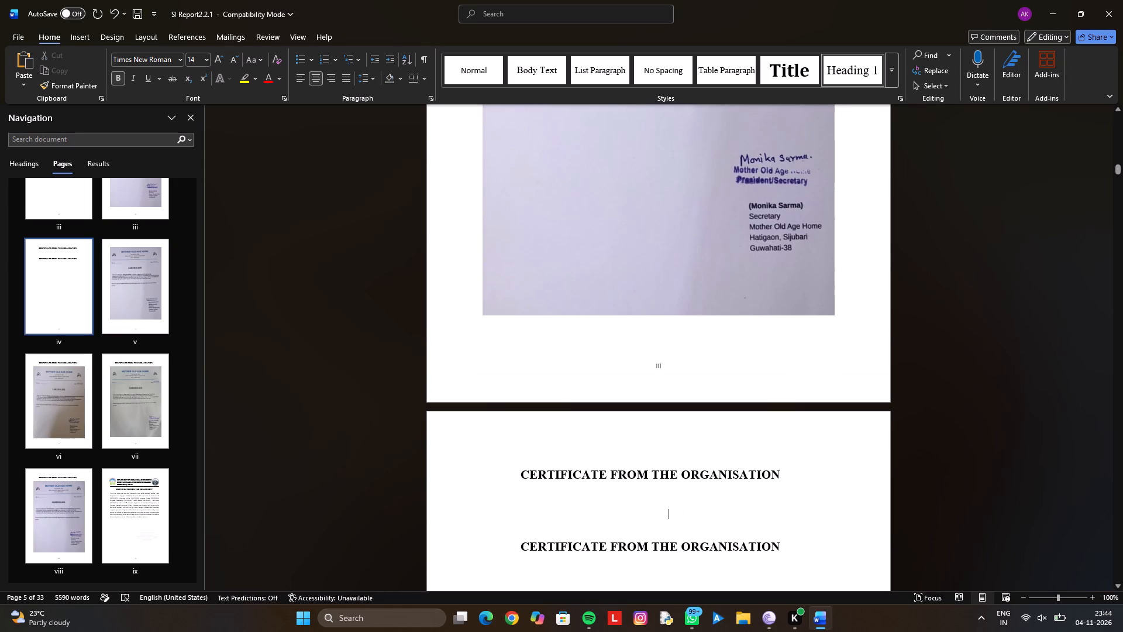
{"action": "key", "text": "ctrl+v"}
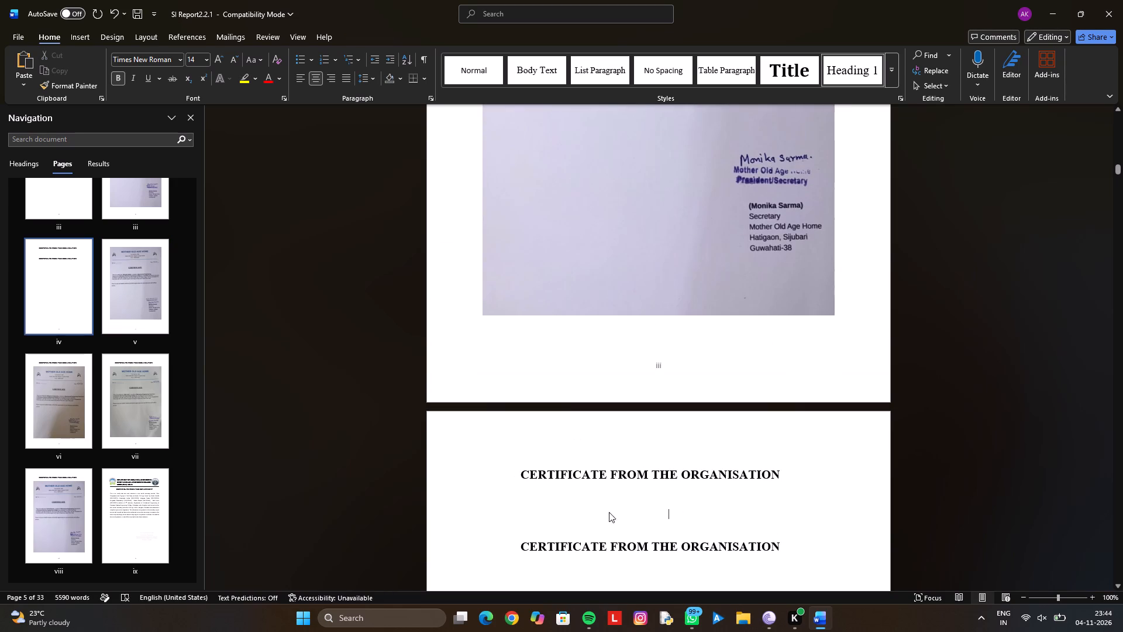
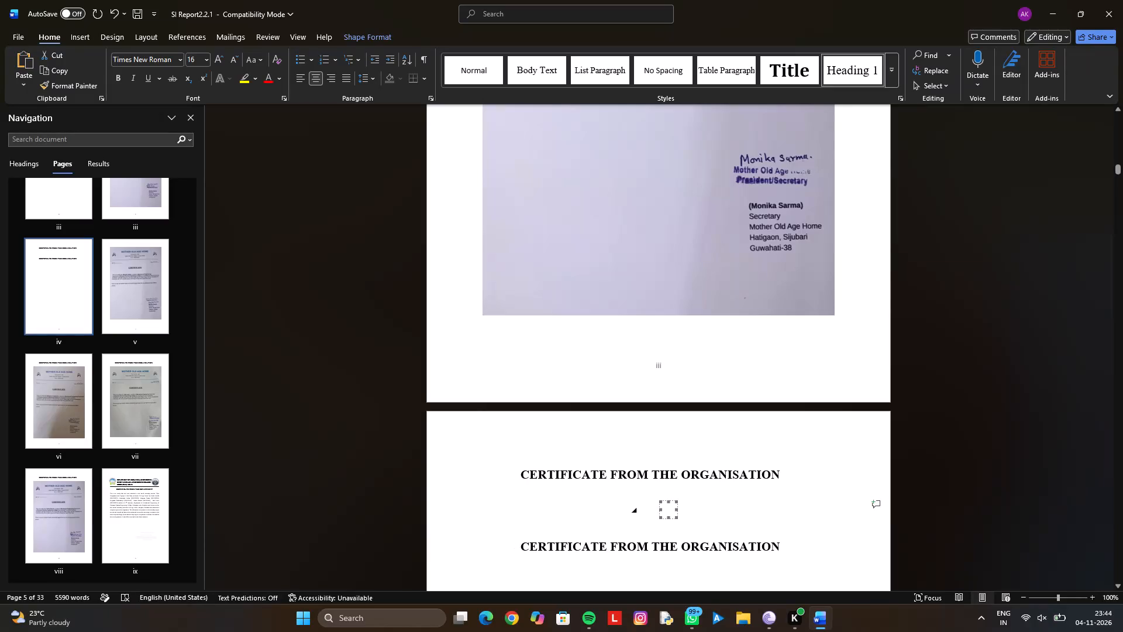
Paste over the small empty object between the two organisation headings on page iv and delete the leftover characters there.
{"action": "key", "text": "ctrl+v"}
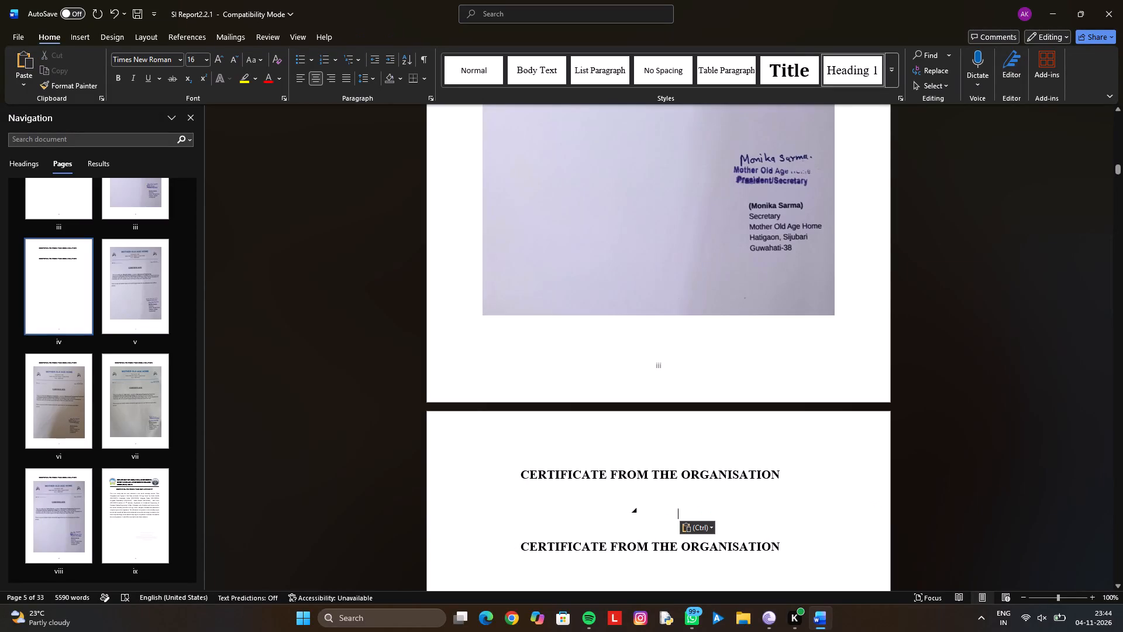
{"action": "key", "text": "BackSpace"}
{"action": "key", "text": "BackSpace"}
{"action": "key", "text": "BackSpace"}
{"action": "key", "text": "BackSpace"}
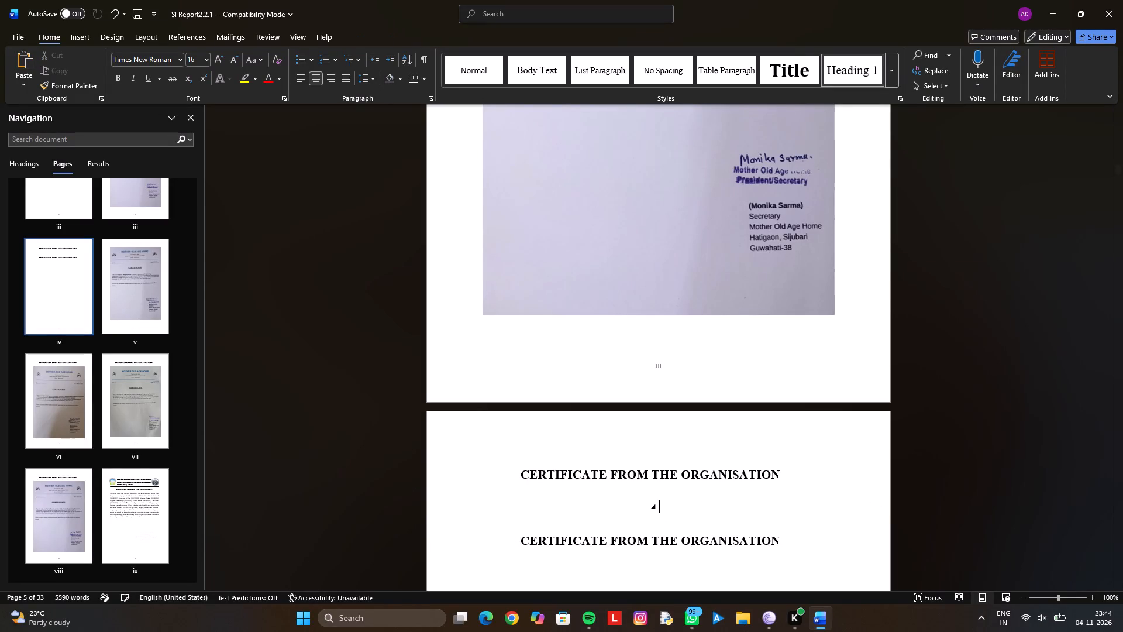
Bring up the insertion options for adding content between the two organisation headings on page iv.
{"action": "left_click", "coordinate": [80, 36]}
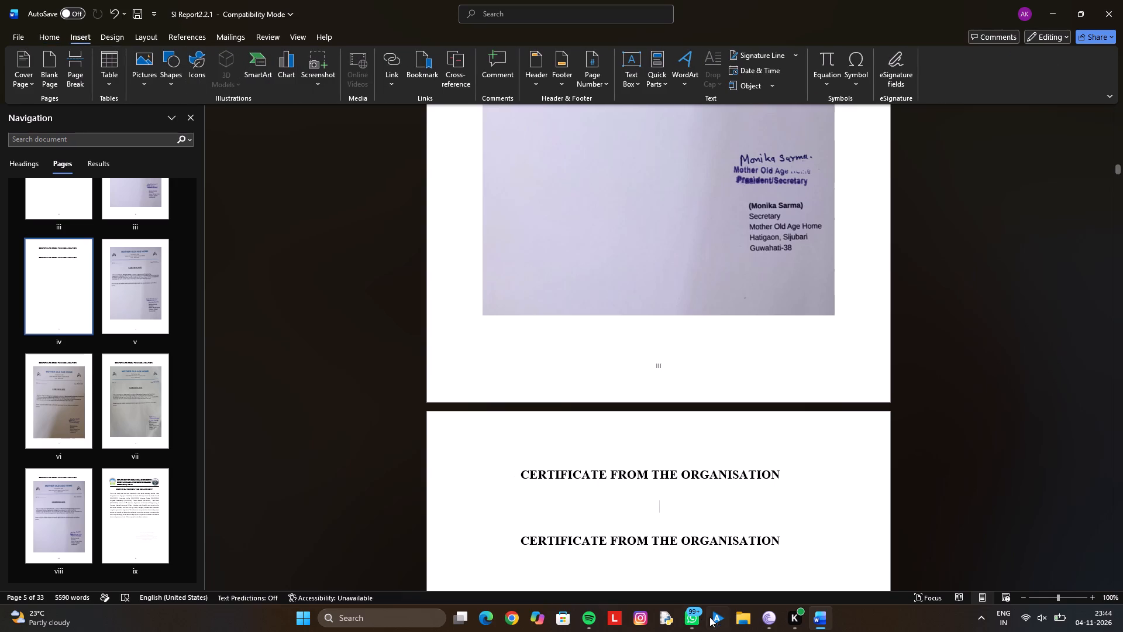
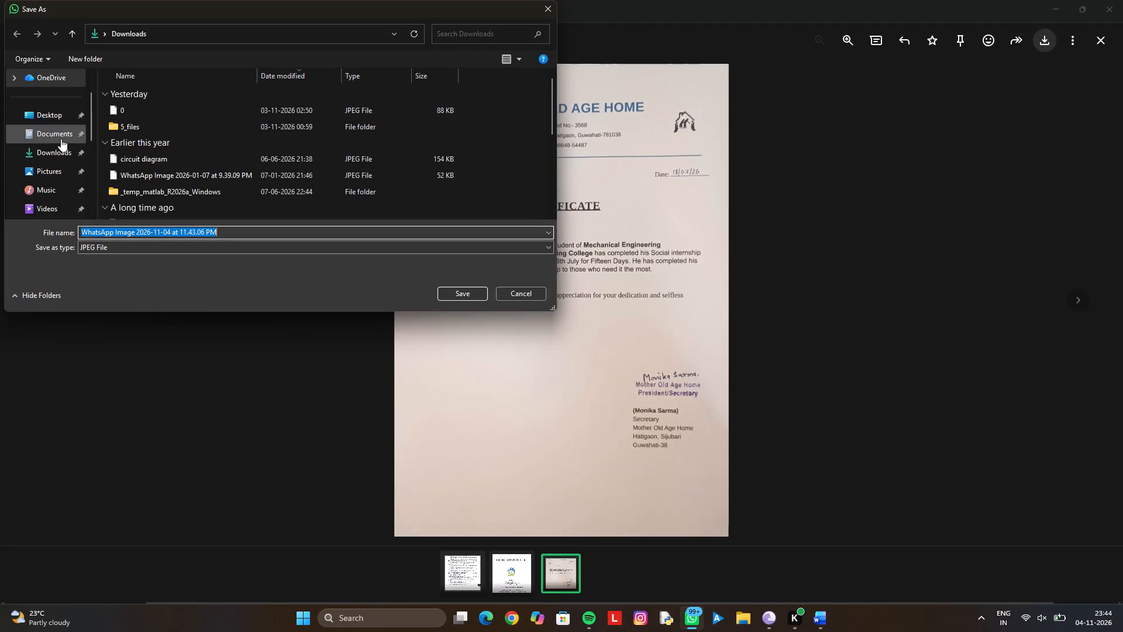
Choose the Criterion Games folder inside Pictures as the save location for the Mother Old Age Home certificate image.
{"action": "left_click", "coordinate": [57, 174]}
{"action": "scroll", "coordinate": [243, 148], "scroll_direction": "down", "scroll_amount": 1}
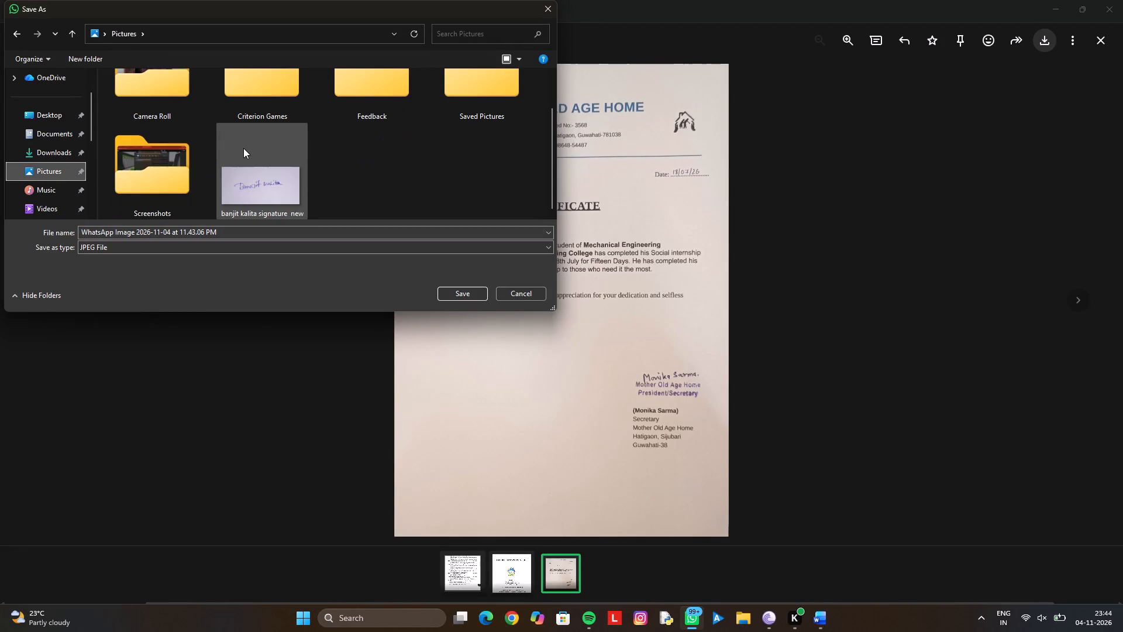
{"action": "scroll", "coordinate": [322, 166], "scroll_direction": "down", "scroll_amount": 1}
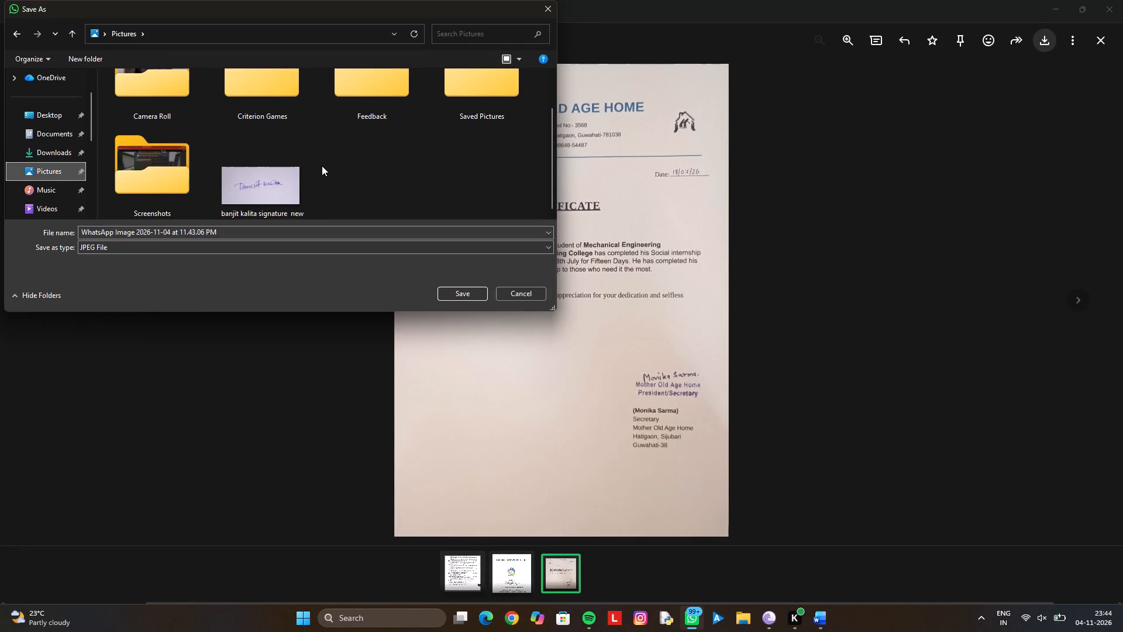
{"action": "scroll", "coordinate": [177, 157], "scroll_direction": "up", "scroll_amount": 1}
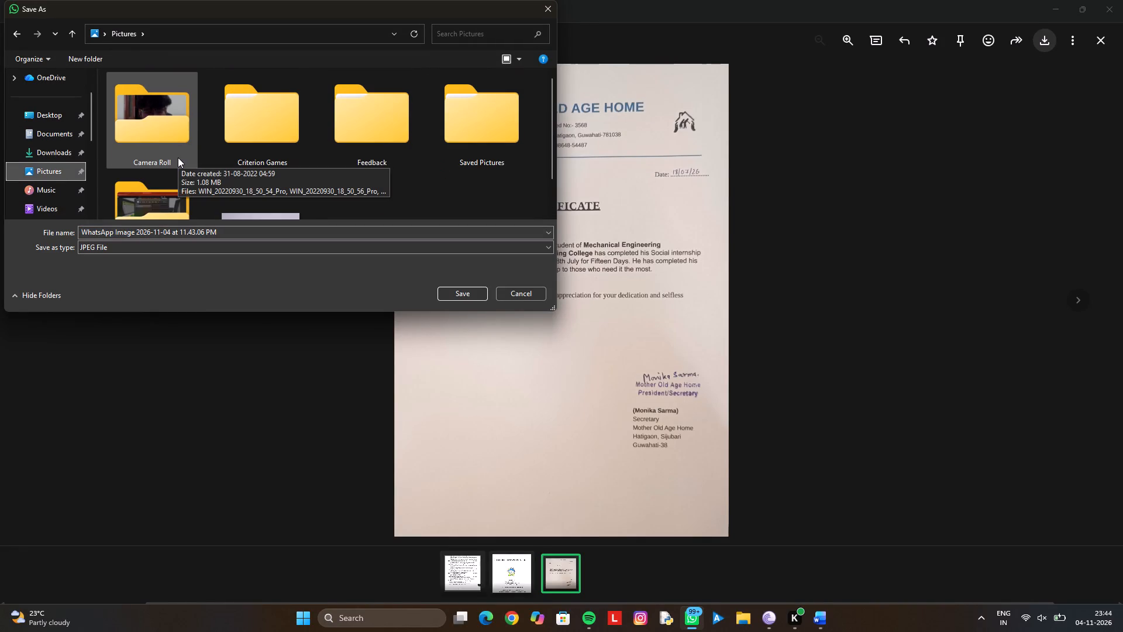
{"action": "scroll", "coordinate": [178, 157], "scroll_direction": "down", "scroll_amount": 1}
{"action": "scroll", "coordinate": [173, 162], "scroll_direction": "up", "scroll_amount": 1}
{"action": "double_click", "coordinate": [271, 133]}
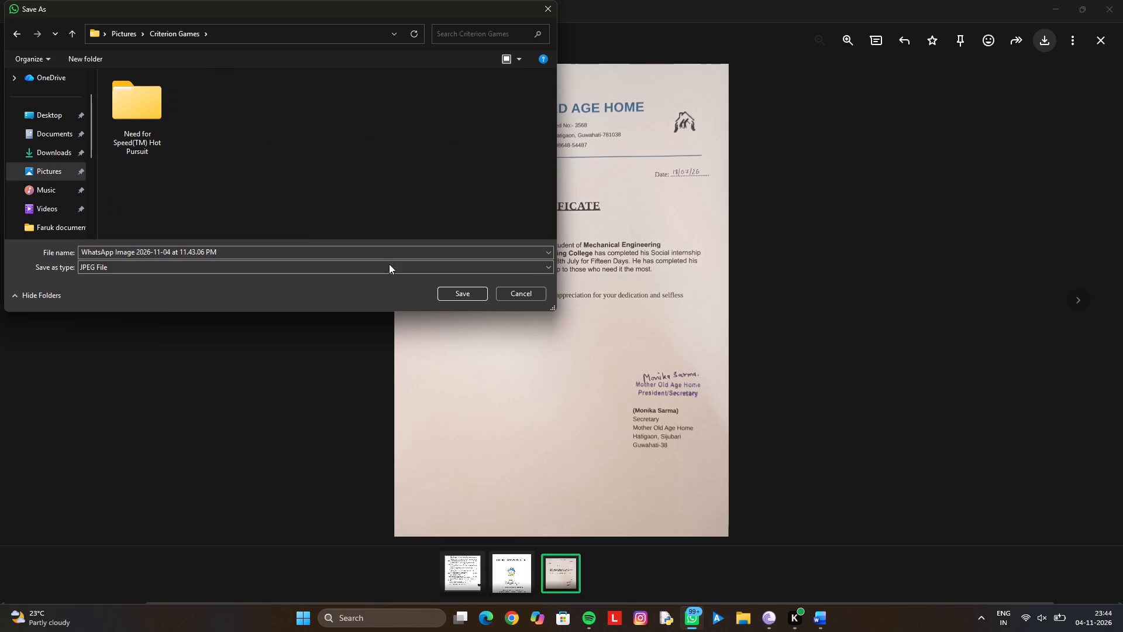
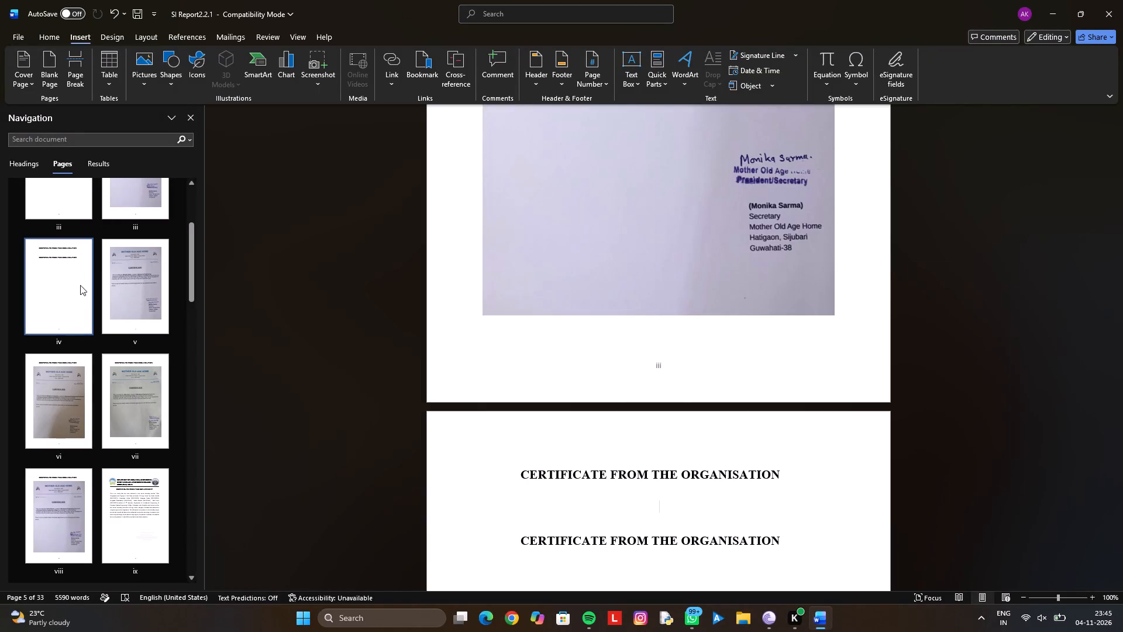
Insert the picture "WhatsApp Image 2026-11-04 at 11.43.06 PM" from the Criterion Games folder on page iv, among the organisation certificate headings.
{"action": "scroll", "coordinate": [66, 278], "scroll_direction": "up", "scroll_amount": 2}
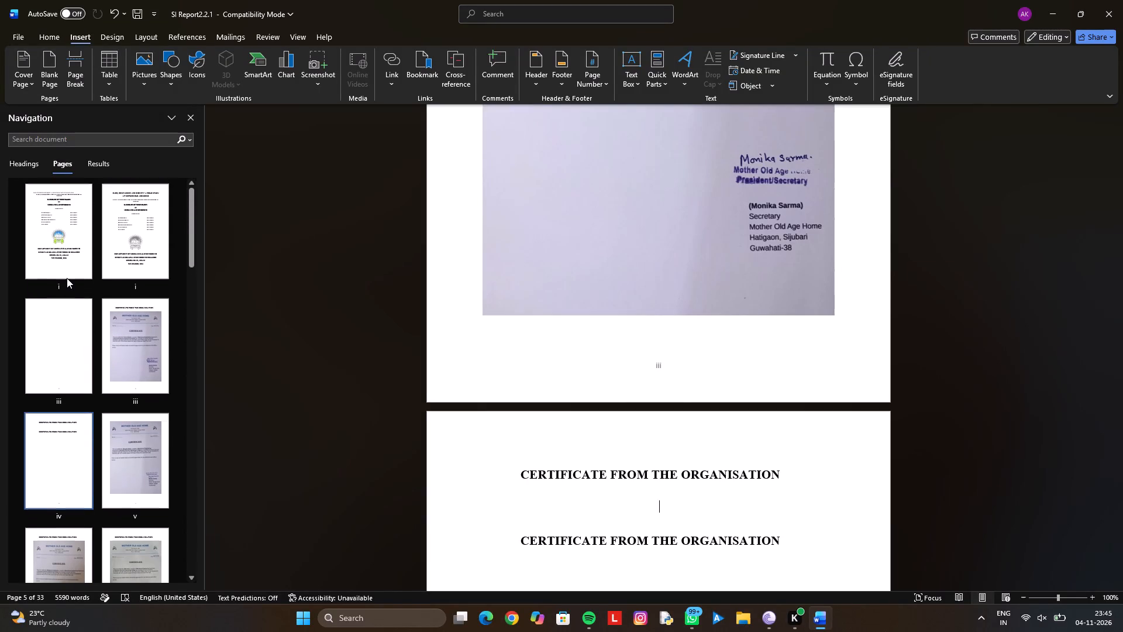
{"action": "left_click", "coordinate": [138, 339]}
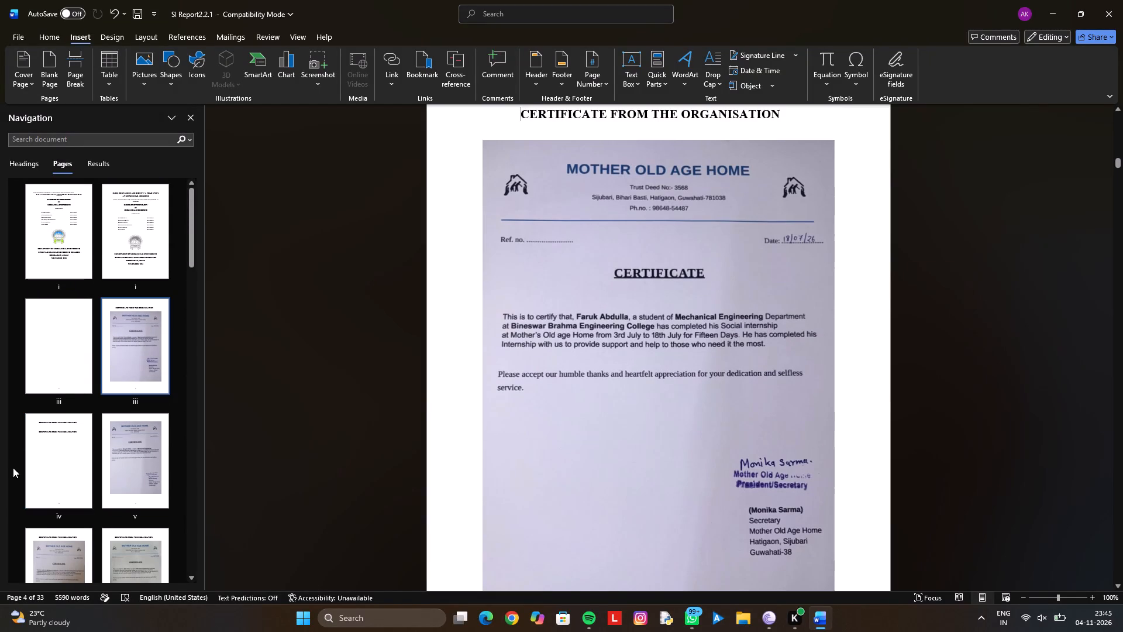
{"action": "left_click", "coordinate": [54, 446]}
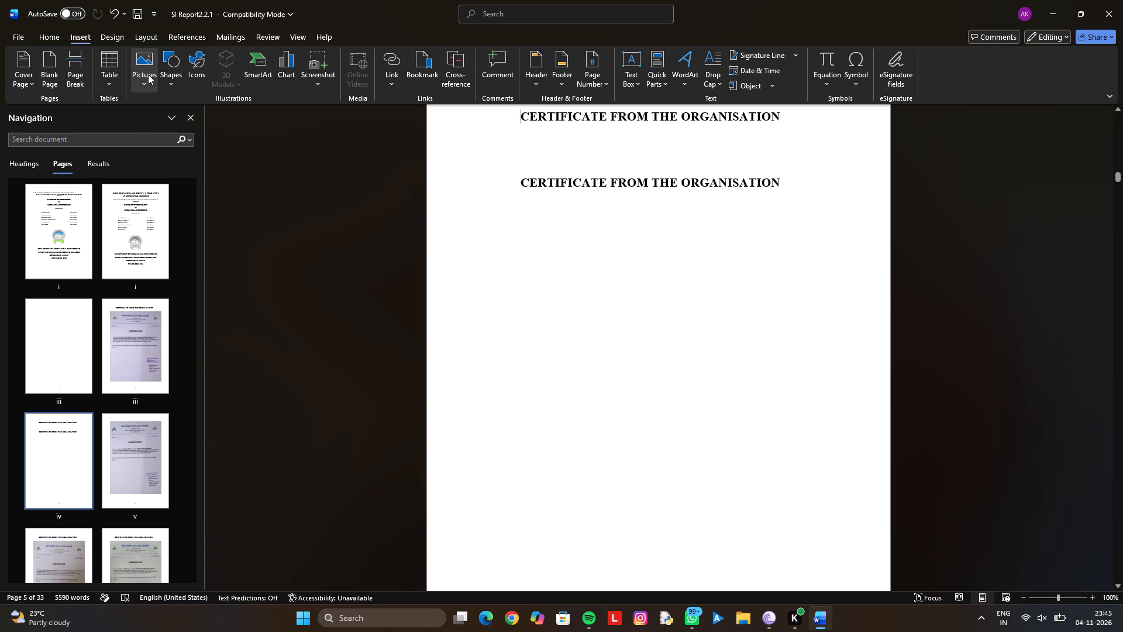
{"action": "left_click", "coordinate": [148, 61]}
{"action": "left_click", "coordinate": [181, 118]}
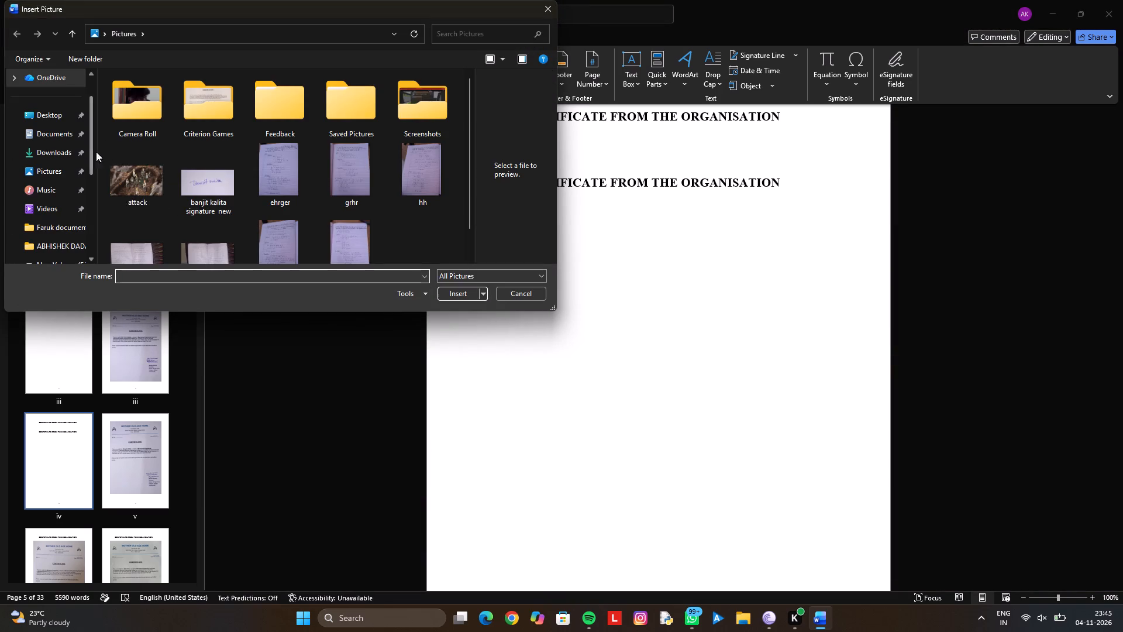
{"action": "double_click", "coordinate": [213, 119]}
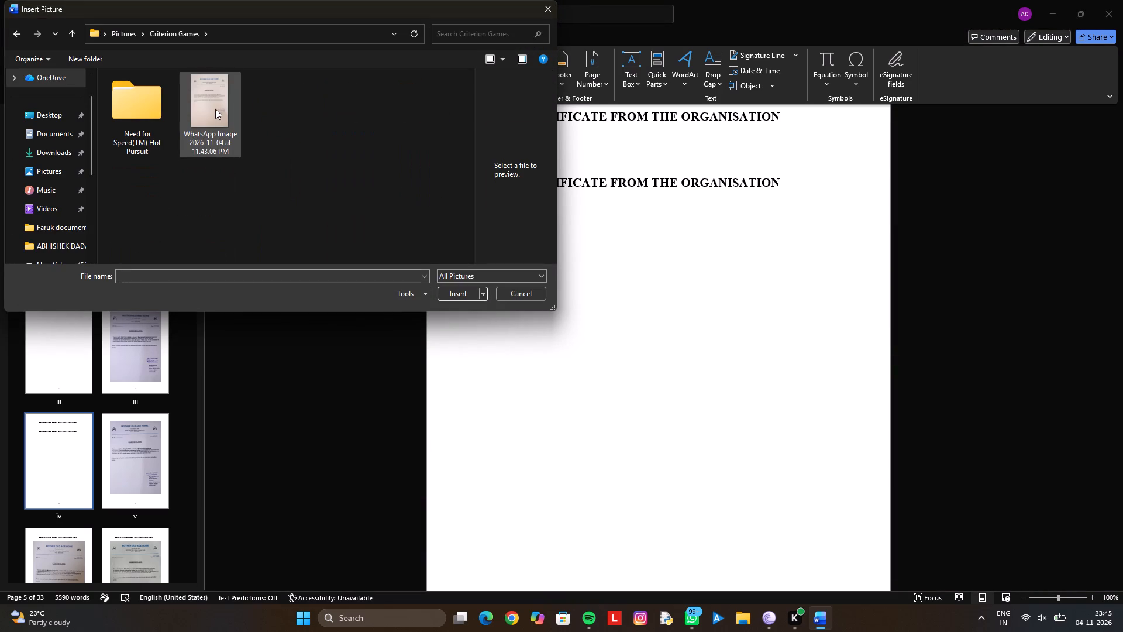
{"action": "left_click", "coordinate": [215, 108]}
{"action": "left_click", "coordinate": [457, 295]}
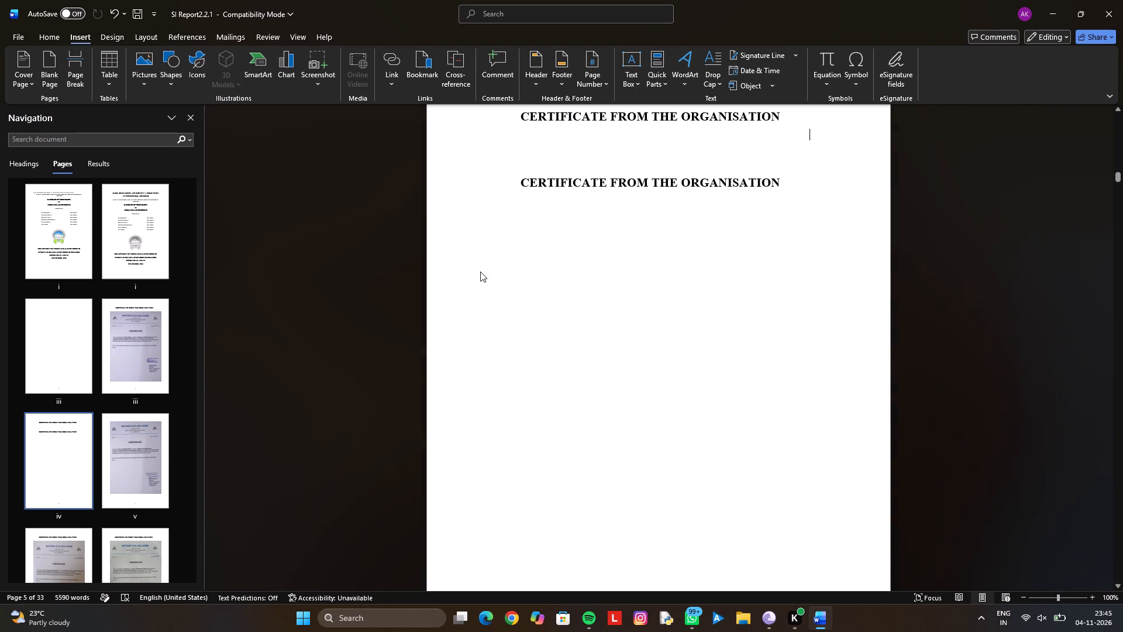
Examine certificate pages iii through v, comparing the inserted certificate picture's placement and heading with those of the neighbouring certificates.
{"action": "scroll", "coordinate": [669, 246], "scroll_direction": "up", "scroll_amount": 1}
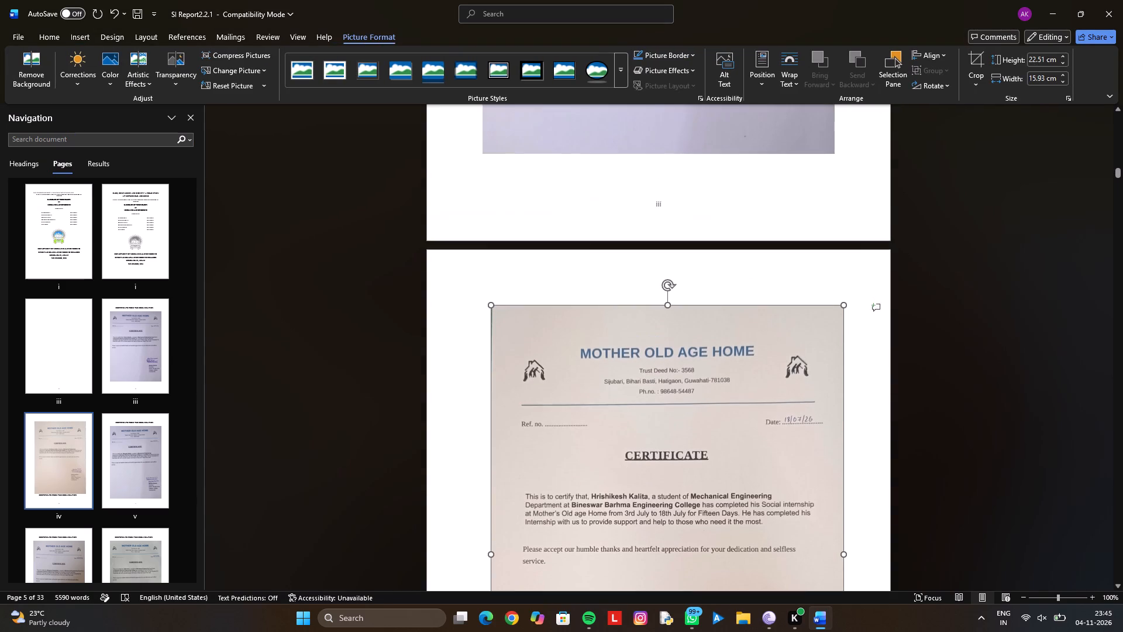
{"action": "scroll", "coordinate": [669, 247], "scroll_direction": "up", "scroll_amount": 5}
{"action": "scroll", "coordinate": [669, 247], "scroll_direction": "down", "scroll_amount": 2}
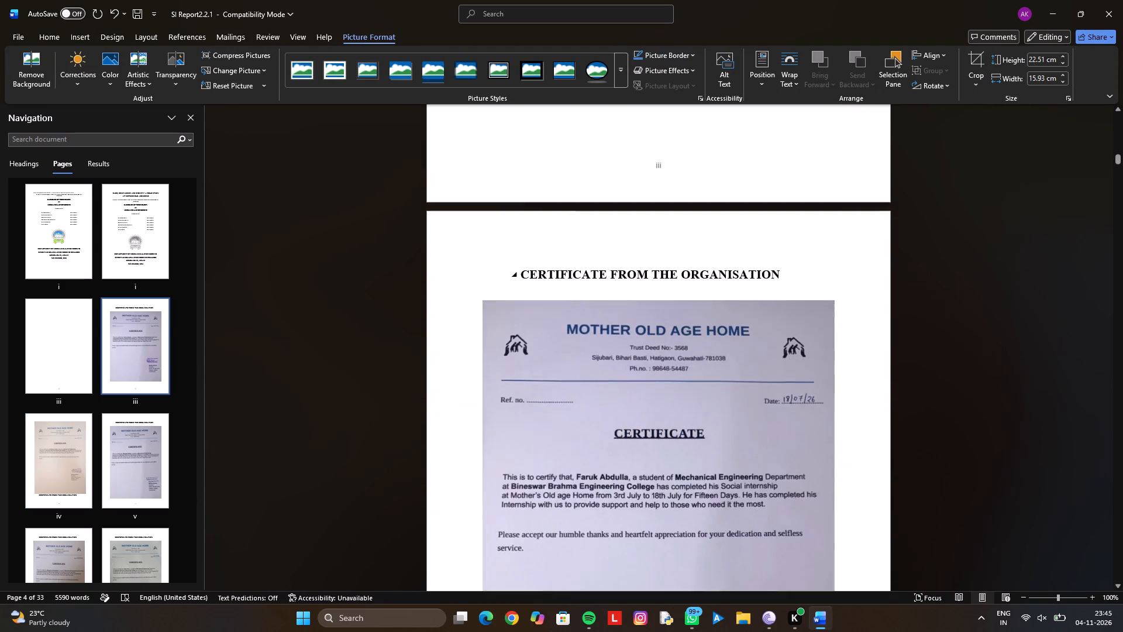
{"action": "scroll", "coordinate": [669, 247], "scroll_direction": "down", "scroll_amount": 6}
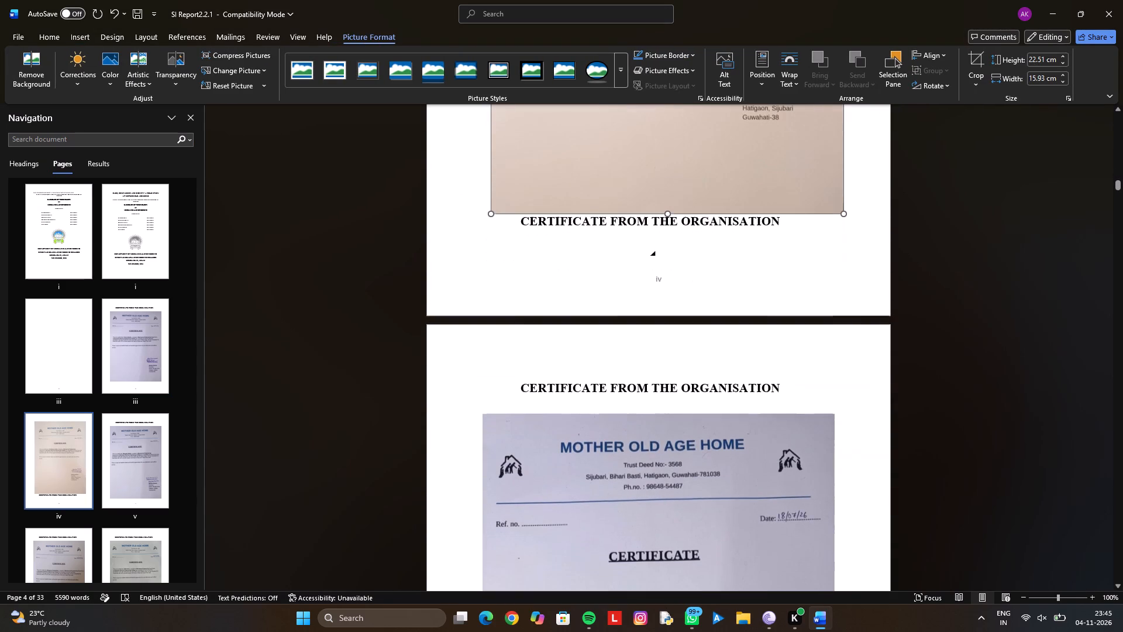
{"action": "scroll", "coordinate": [669, 247], "scroll_direction": "down", "scroll_amount": 1}
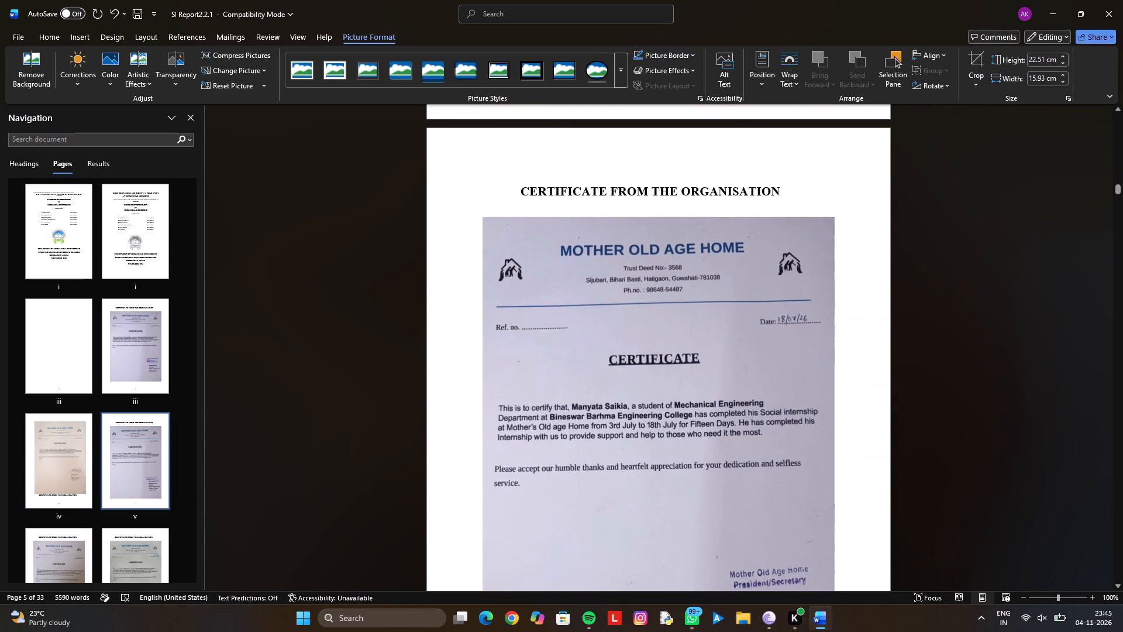
{"action": "scroll", "coordinate": [669, 247], "scroll_direction": "down", "scroll_amount": 1}
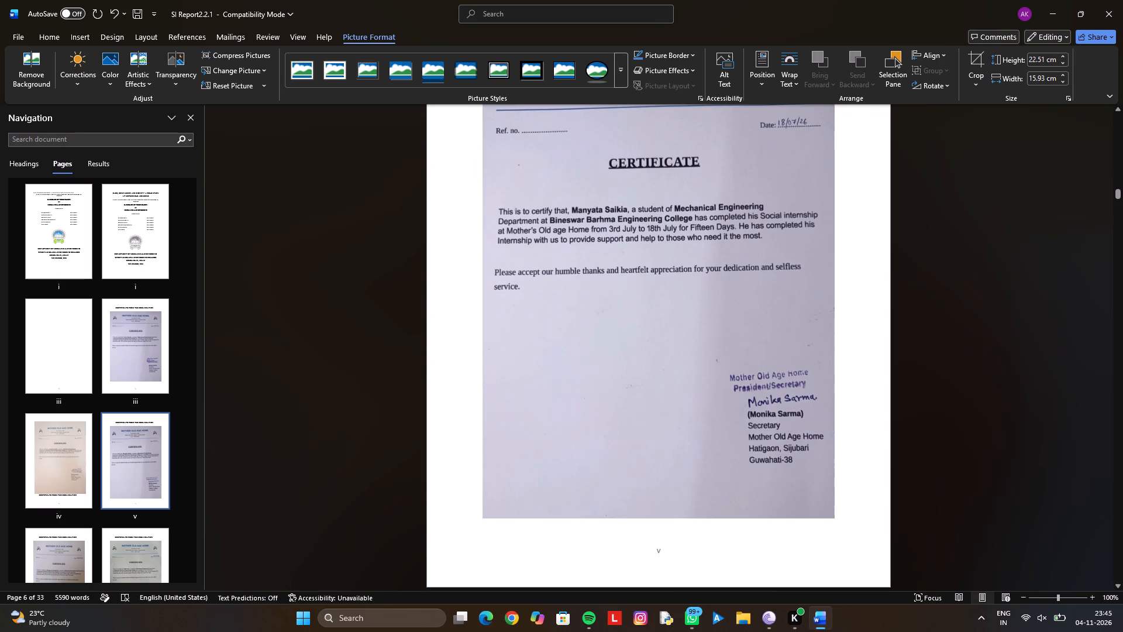
Examine the organisation certificate pages v through viii and the department certificate on page ix, comparing headings, picture placement and spacing.
{"action": "scroll", "coordinate": [665, 253], "scroll_direction": "down", "scroll_amount": 2}
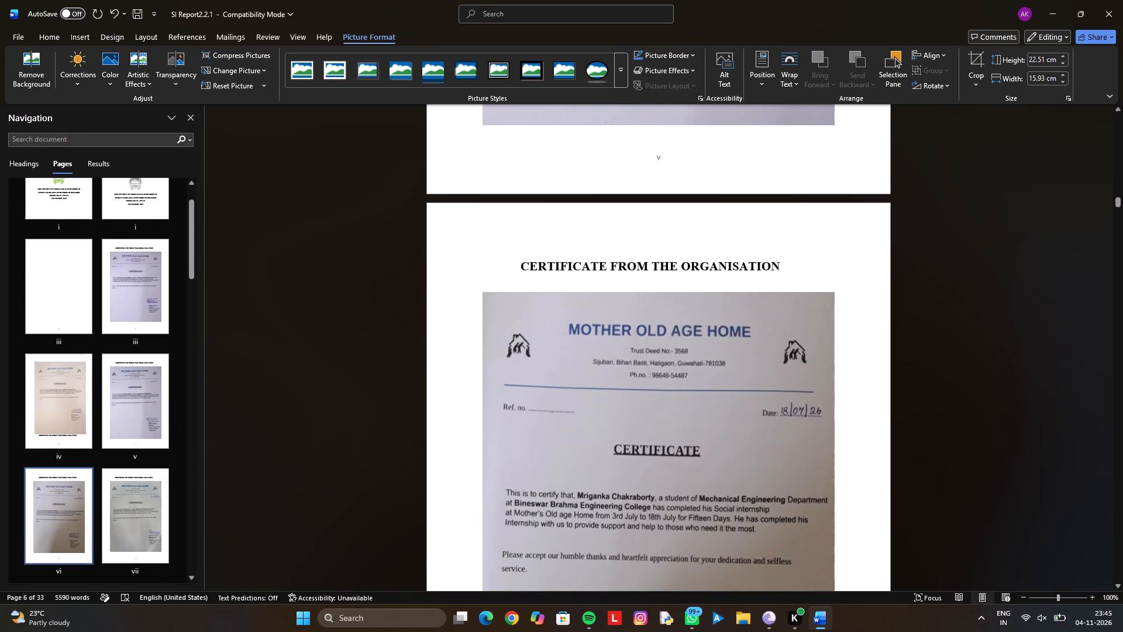
{"action": "scroll", "coordinate": [664, 251], "scroll_direction": "down", "scroll_amount": 3}
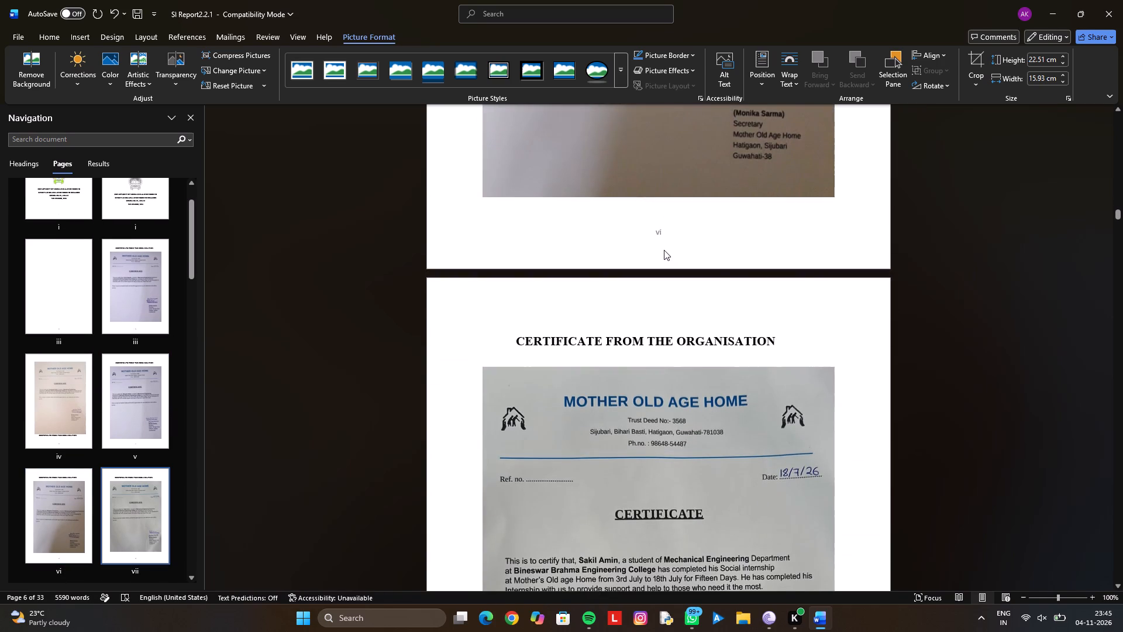
{"action": "scroll", "coordinate": [664, 250], "scroll_direction": "down", "scroll_amount": 2}
{"action": "scroll", "coordinate": [664, 250], "scroll_direction": "up", "scroll_amount": 1}
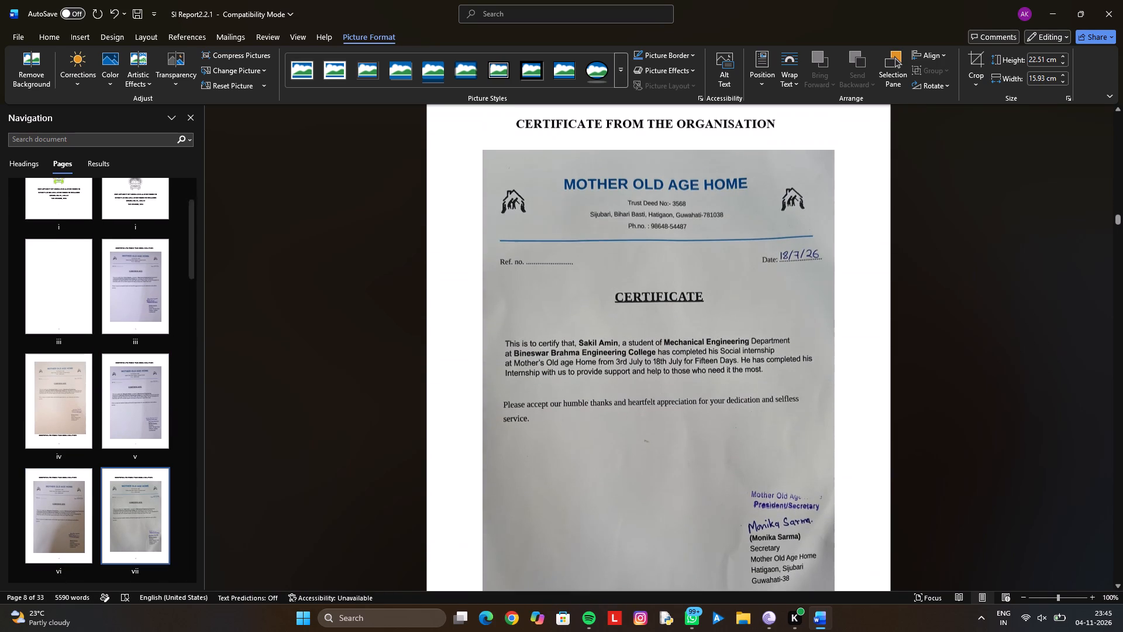
{"action": "scroll", "coordinate": [663, 249], "scroll_direction": "down", "scroll_amount": 3}
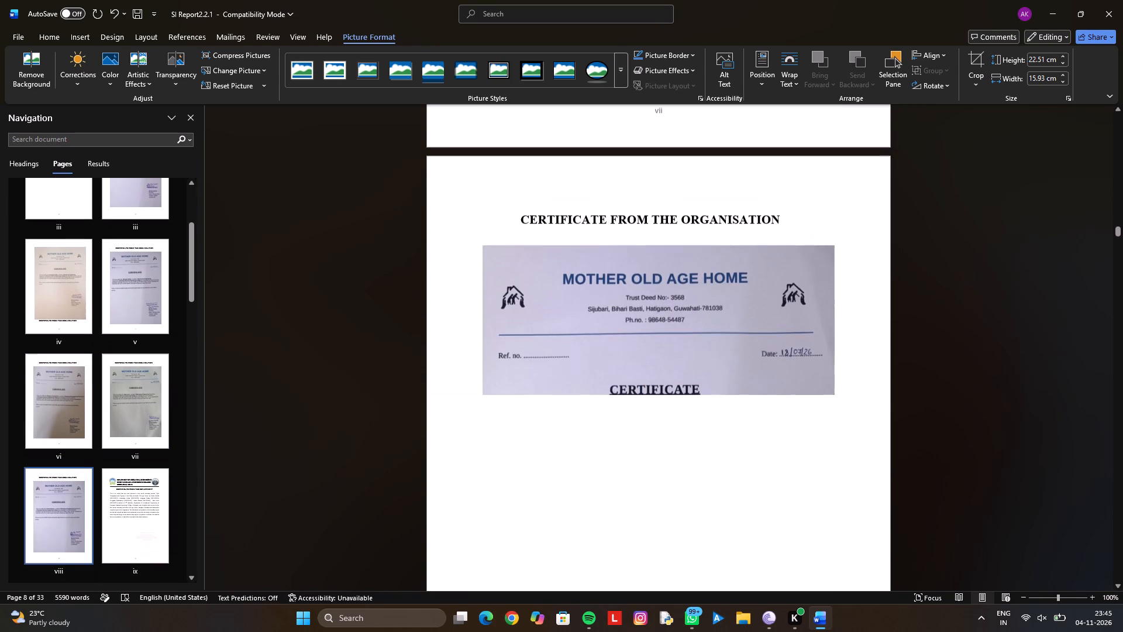
{"action": "scroll", "coordinate": [663, 249], "scroll_direction": "down", "scroll_amount": 3}
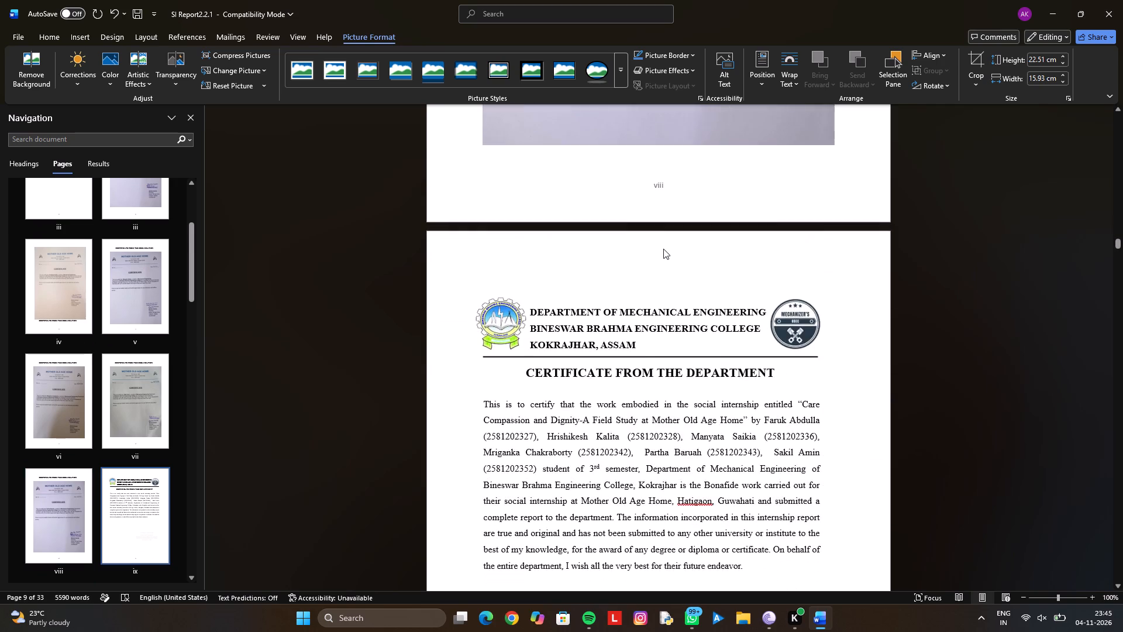
{"action": "scroll", "coordinate": [663, 249], "scroll_direction": "down", "scroll_amount": 2}
{"action": "scroll", "coordinate": [662, 246], "scroll_direction": "up", "scroll_amount": 8}
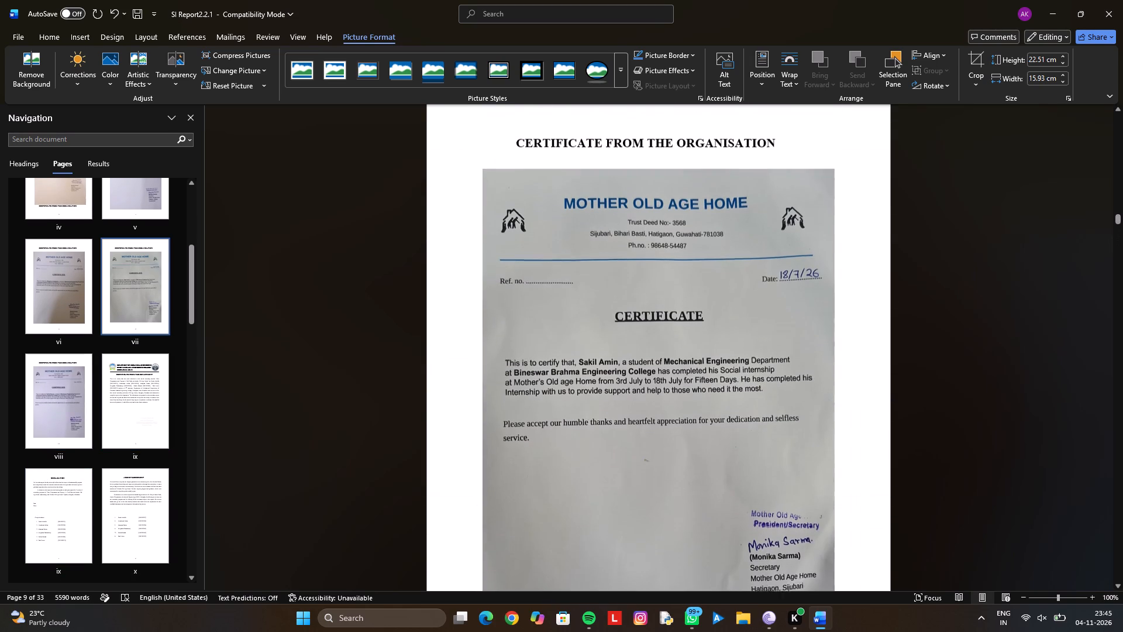
{"action": "scroll", "coordinate": [659, 239], "scroll_direction": "up", "scroll_amount": 4}
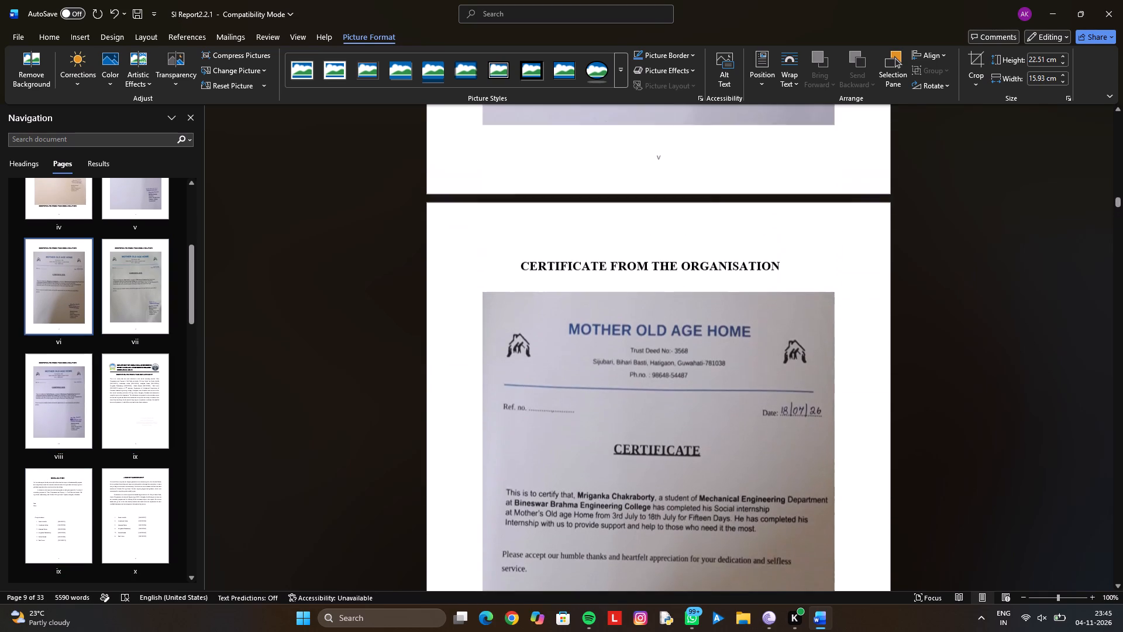
{"action": "scroll", "coordinate": [659, 239], "scroll_direction": "up", "scroll_amount": 3}
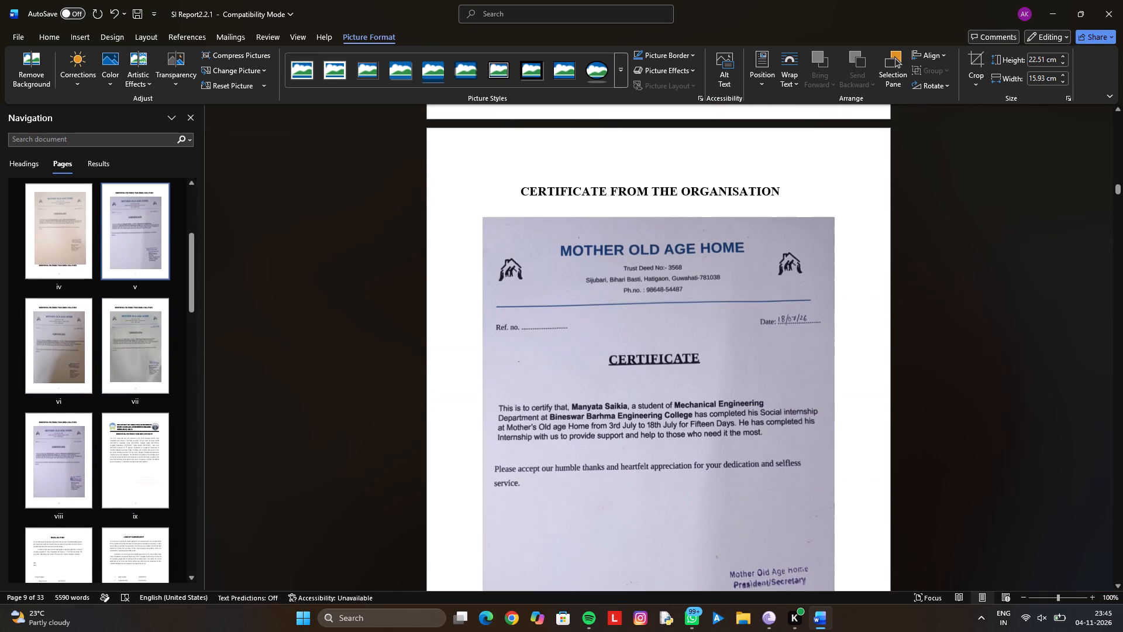
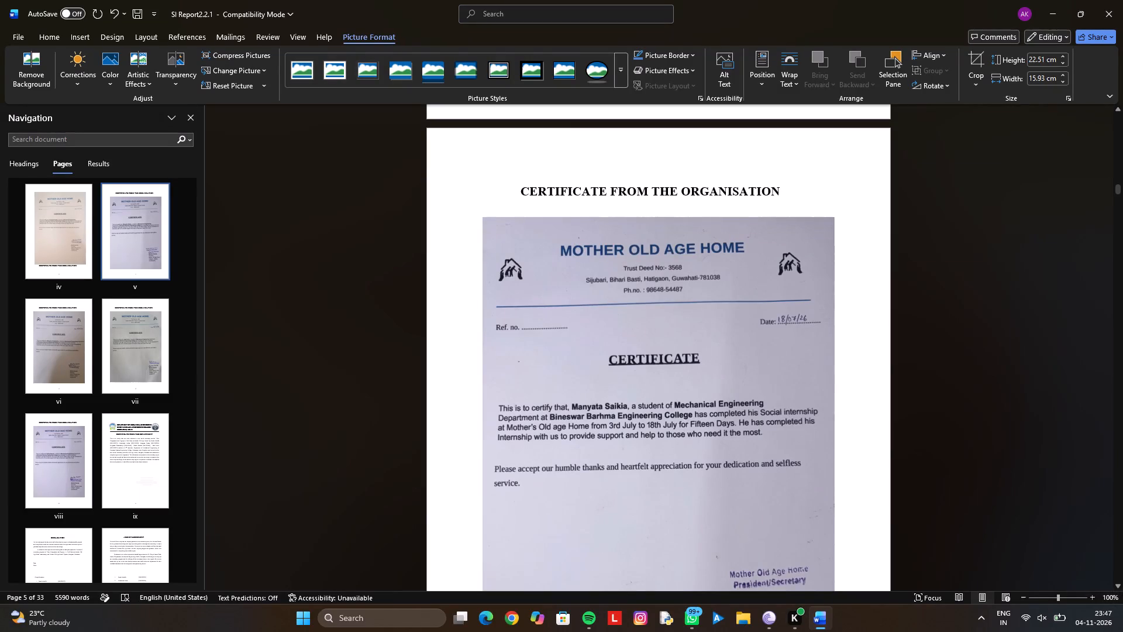
Review the organisation certificates on pages v through viii against the department certificate on page ix for heading position and picture placement.
{"action": "scroll", "coordinate": [546, 377], "scroll_direction": "down", "scroll_amount": 3}
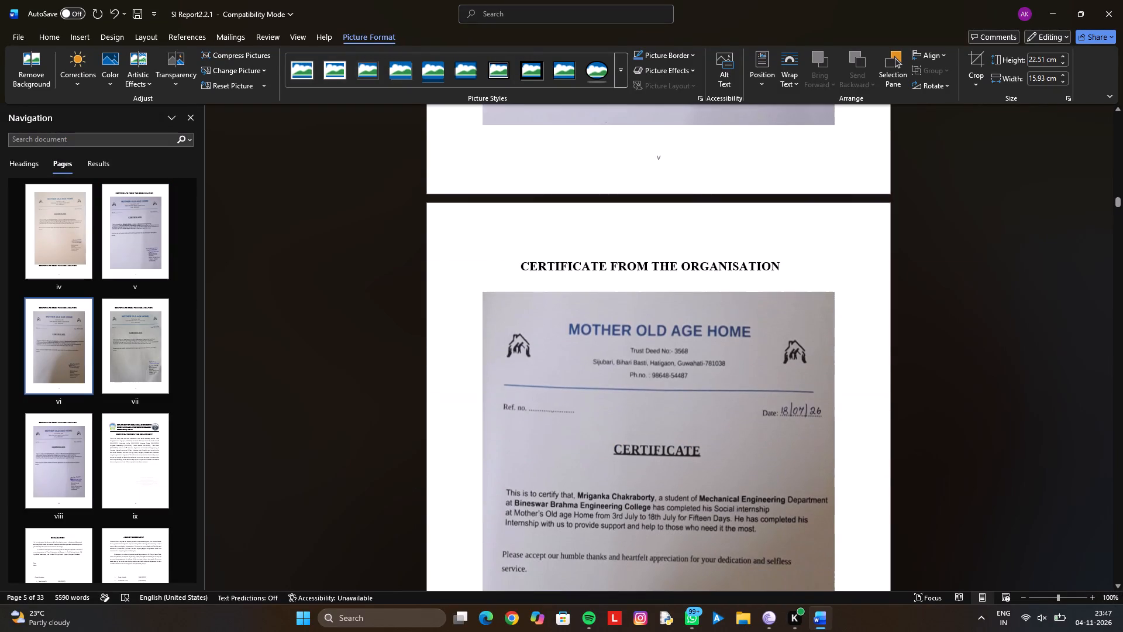
{"action": "scroll", "coordinate": [547, 364], "scroll_direction": "down", "scroll_amount": 4}
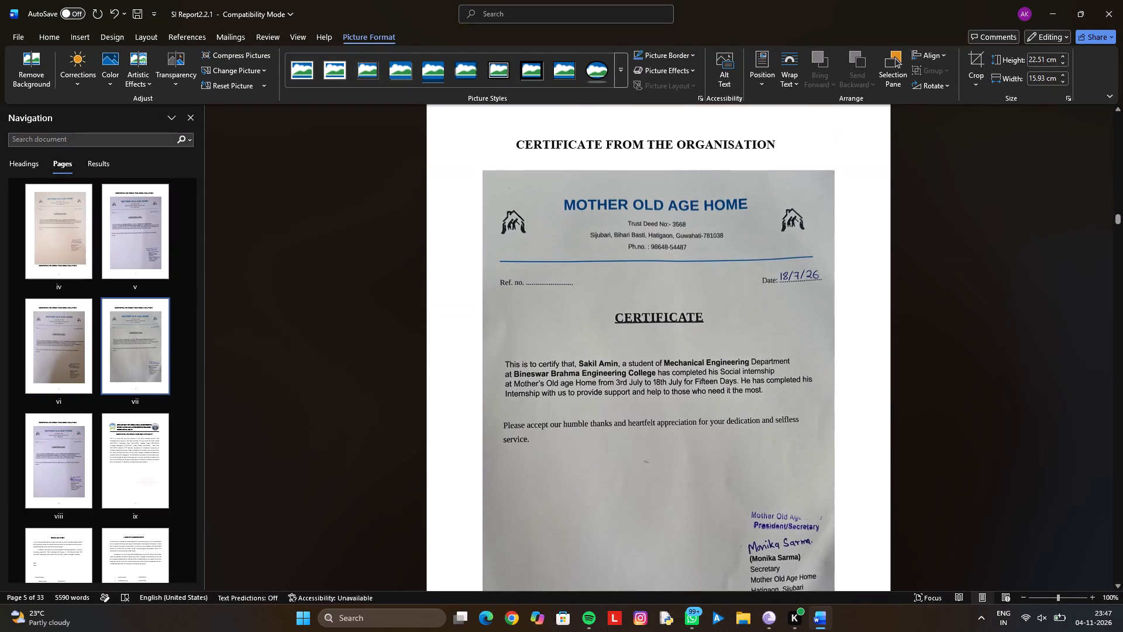
{"action": "scroll", "coordinate": [547, 363], "scroll_direction": "down", "scroll_amount": 4}
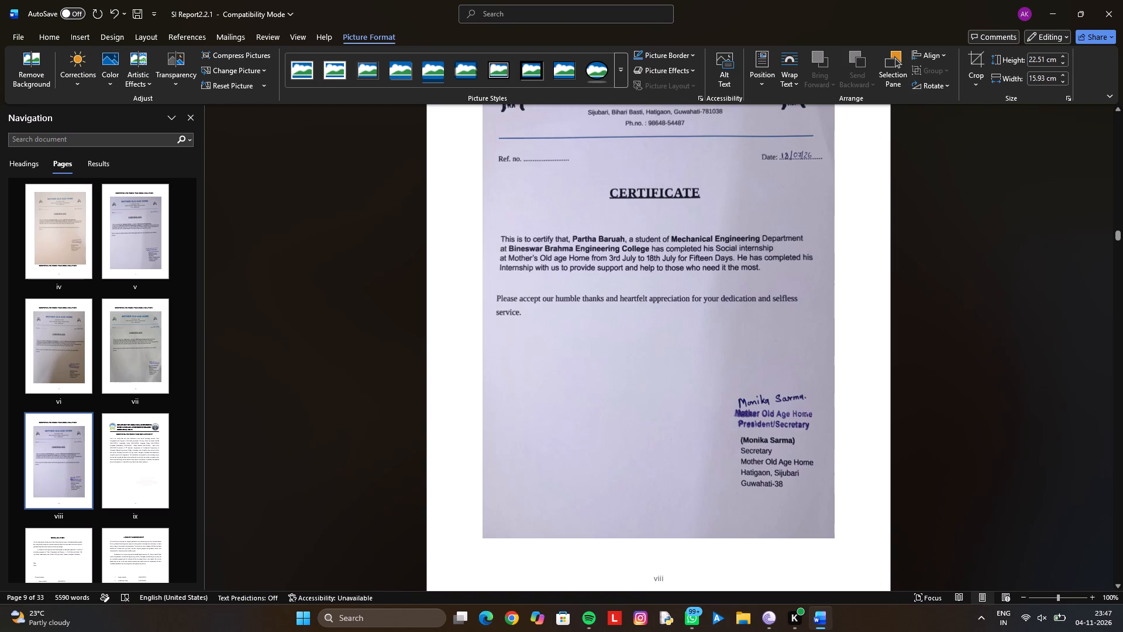
{"action": "scroll", "coordinate": [576, 312], "scroll_direction": "up", "scroll_amount": 1}
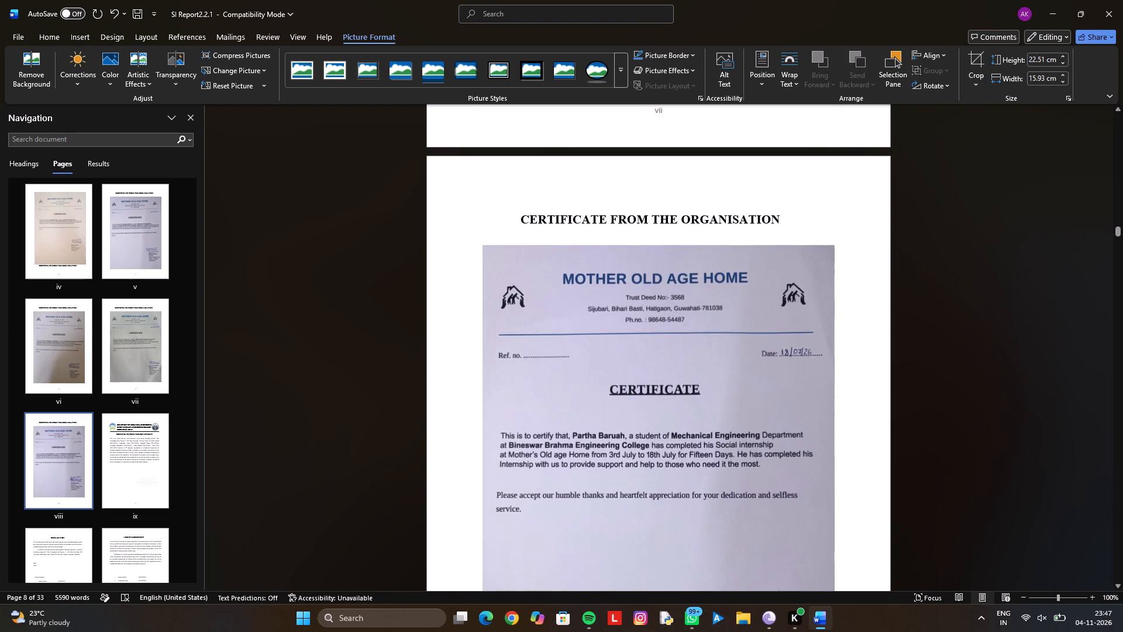
{"action": "scroll", "coordinate": [576, 312], "scroll_direction": "down", "scroll_amount": 1}
{"action": "scroll", "coordinate": [576, 312], "scroll_direction": "up", "scroll_amount": 1}
{"action": "scroll", "coordinate": [576, 312], "scroll_direction": "down", "scroll_amount": 1}
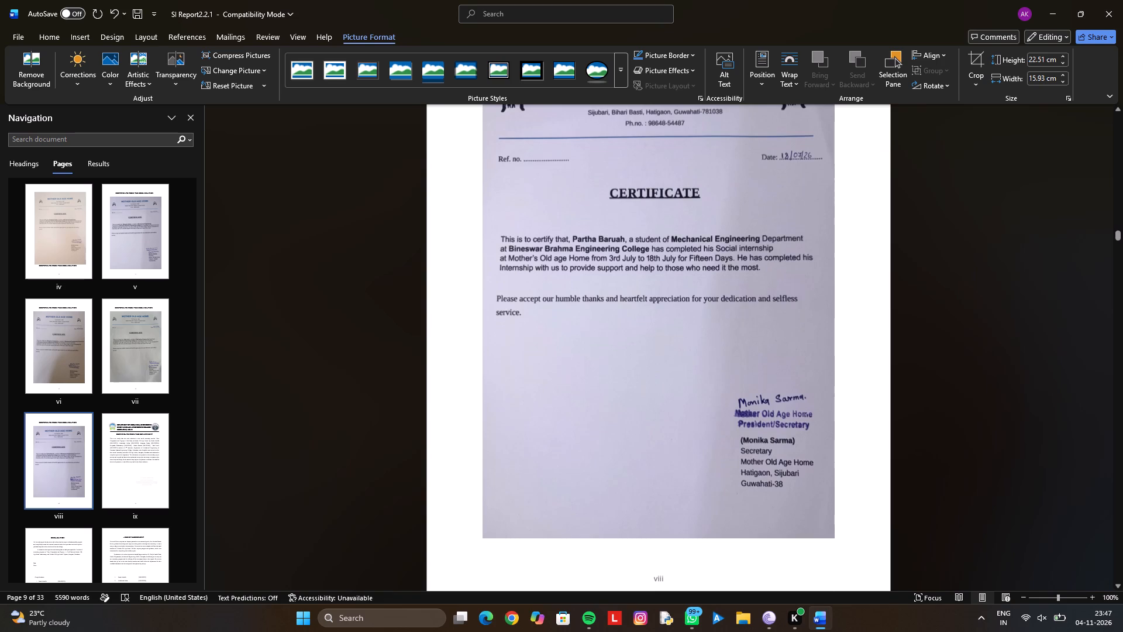
{"action": "scroll", "coordinate": [576, 312], "scroll_direction": "up", "scroll_amount": 1}
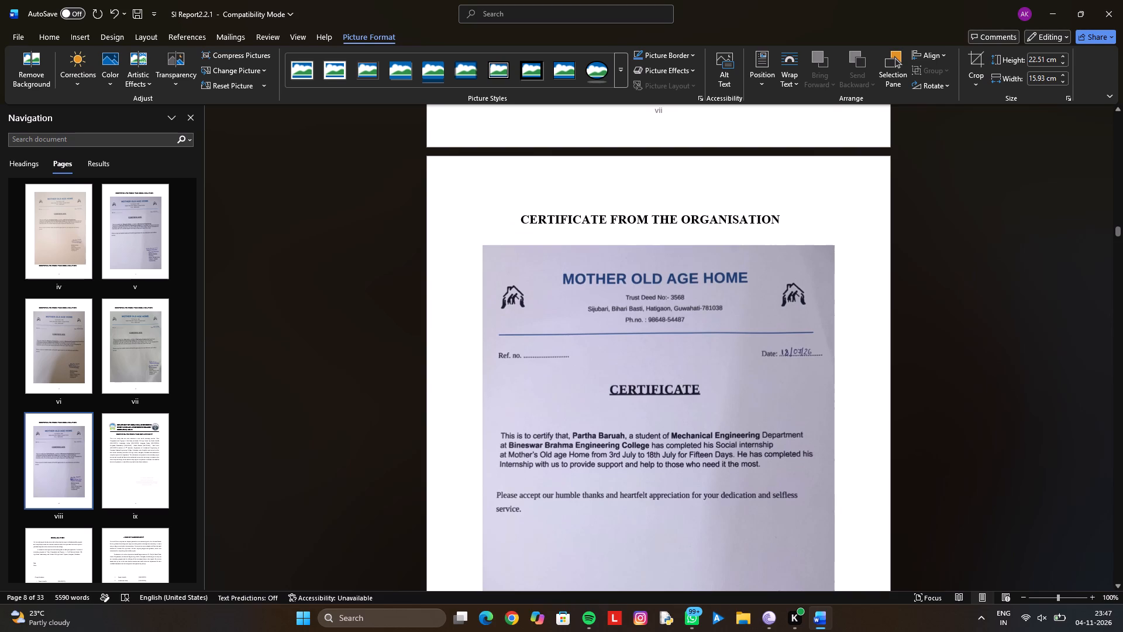
{"action": "scroll", "coordinate": [687, 322], "scroll_direction": "down", "scroll_amount": 3}
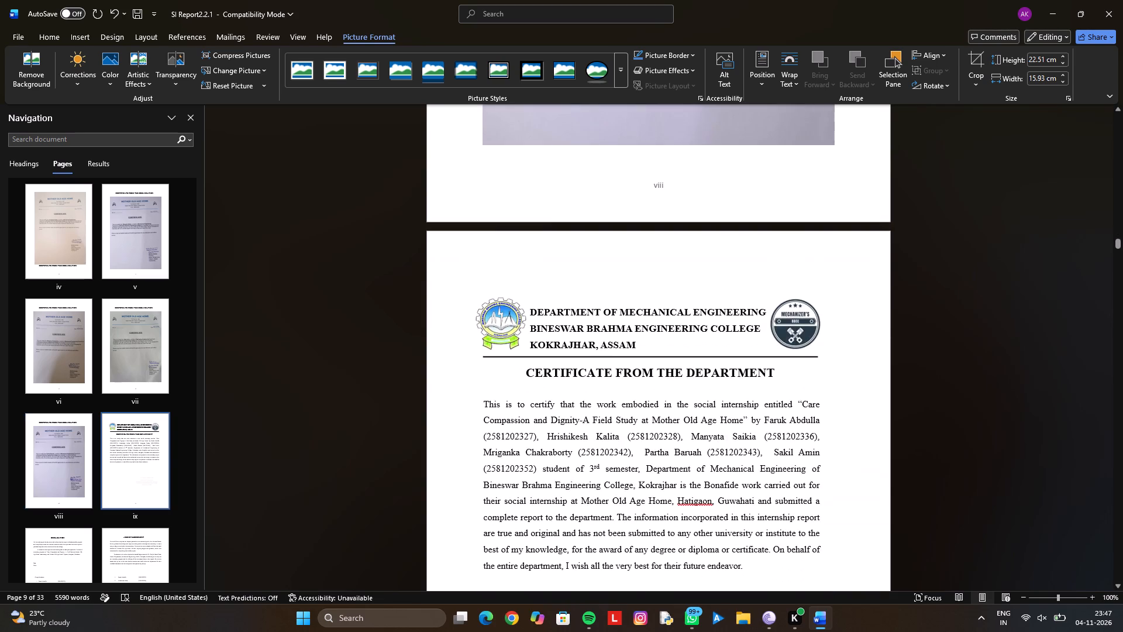
{"action": "scroll", "coordinate": [673, 301], "scroll_direction": "up", "scroll_amount": 6}
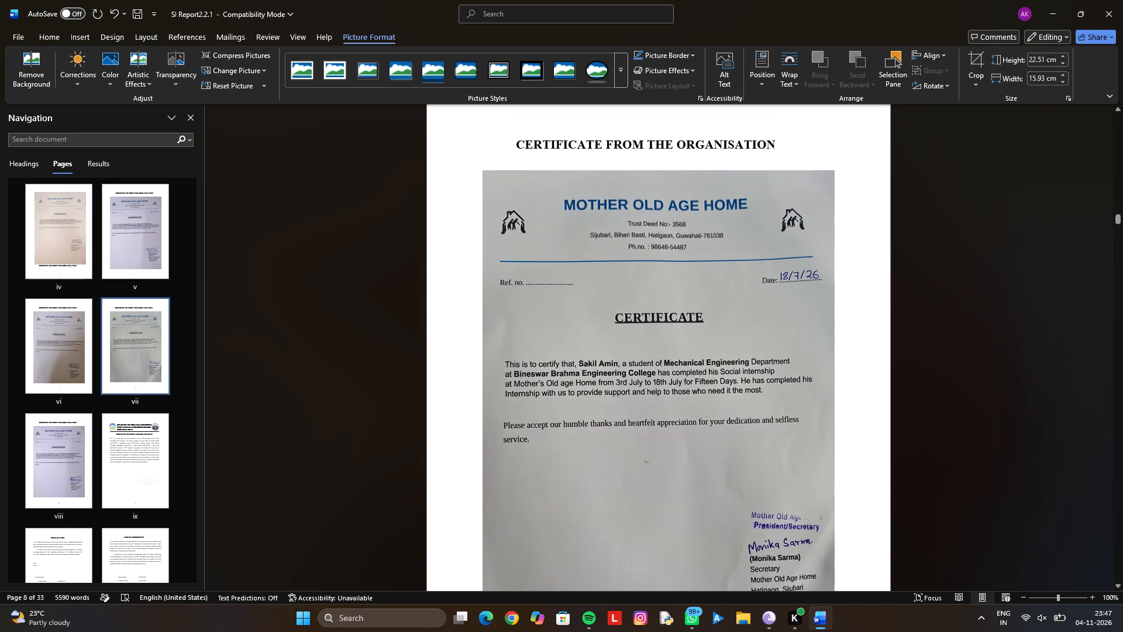
Select the certificate picture on page vii to check its size, and compare the layout of certificate pages iii through vi.
{"action": "left_click", "coordinate": [657, 291]}
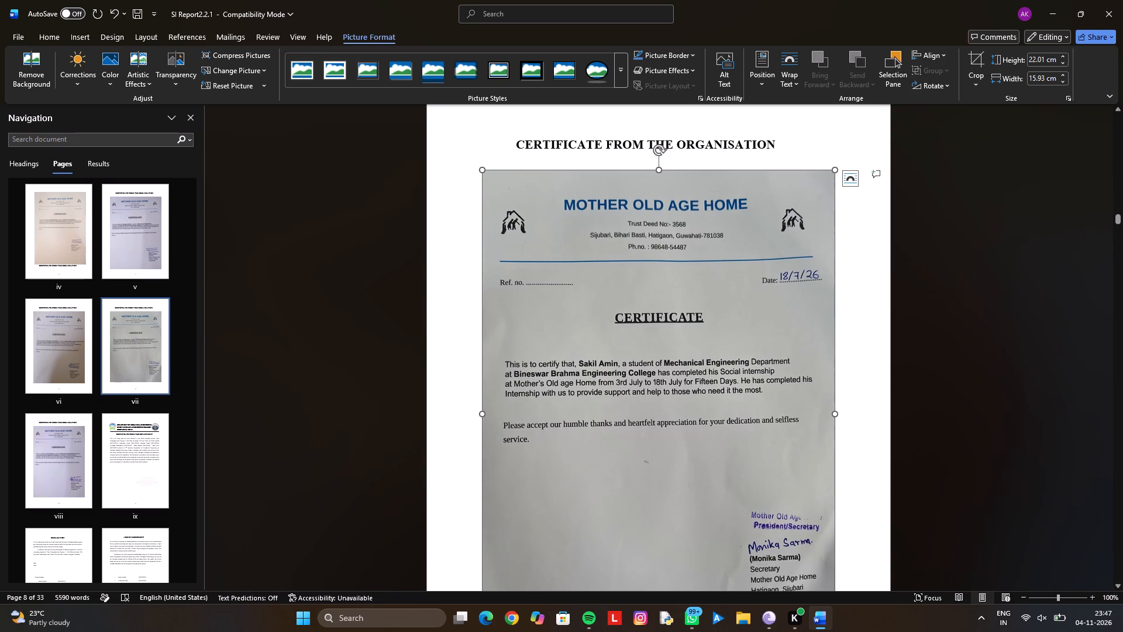
{"action": "scroll", "coordinate": [664, 291], "scroll_direction": "up", "scroll_amount": 3}
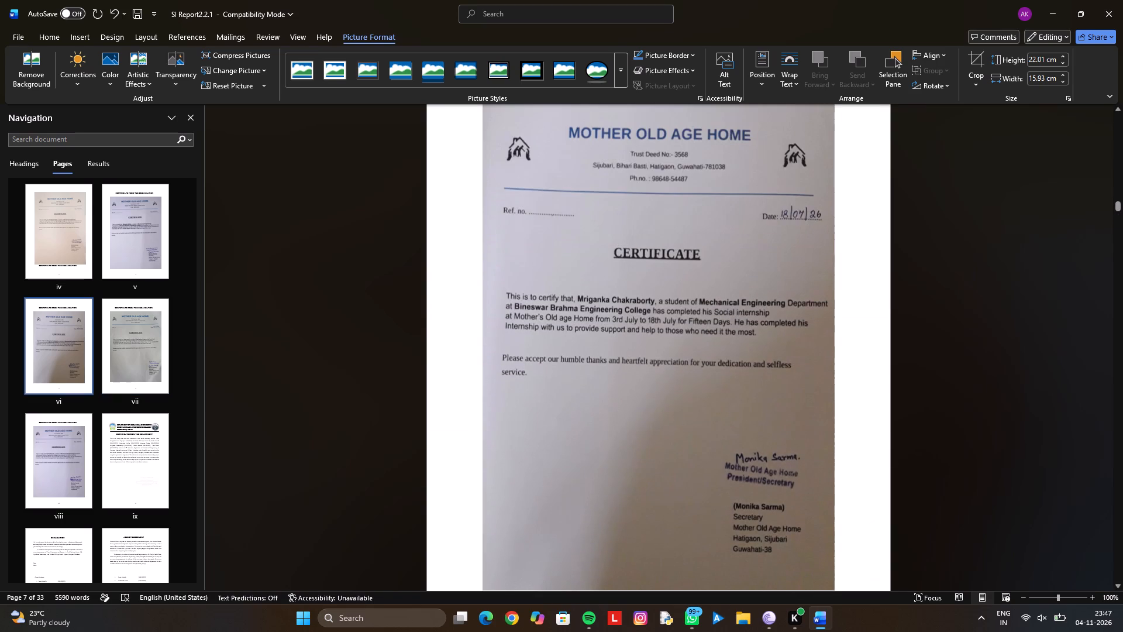
{"action": "scroll", "coordinate": [666, 299], "scroll_direction": "up", "scroll_amount": 3}
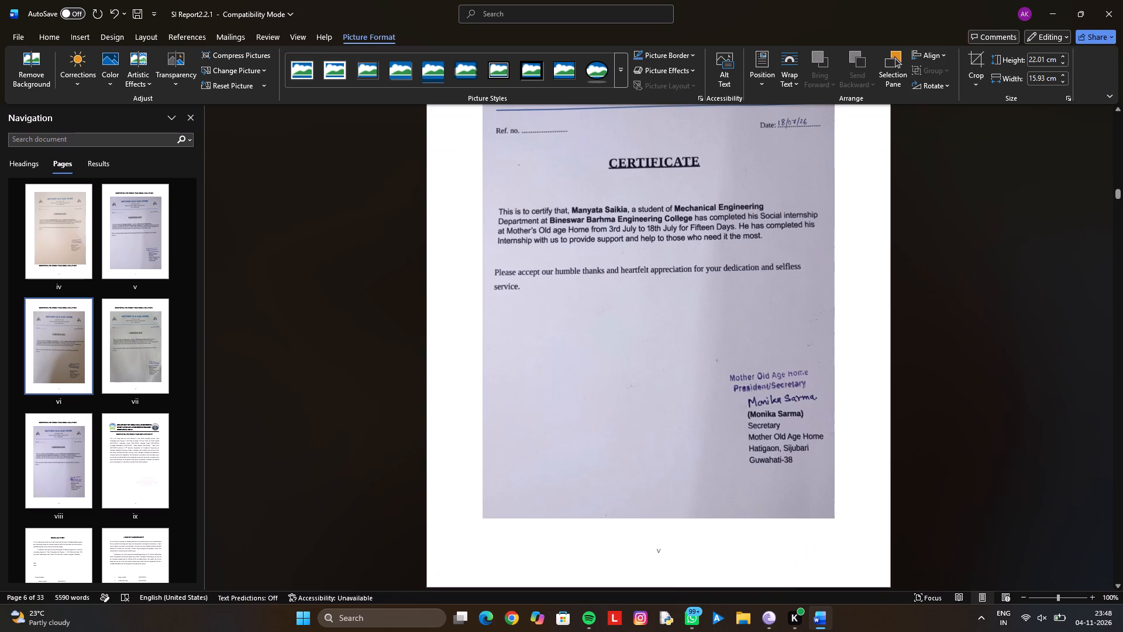
{"action": "scroll", "coordinate": [666, 300], "scroll_direction": "up", "scroll_amount": 2}
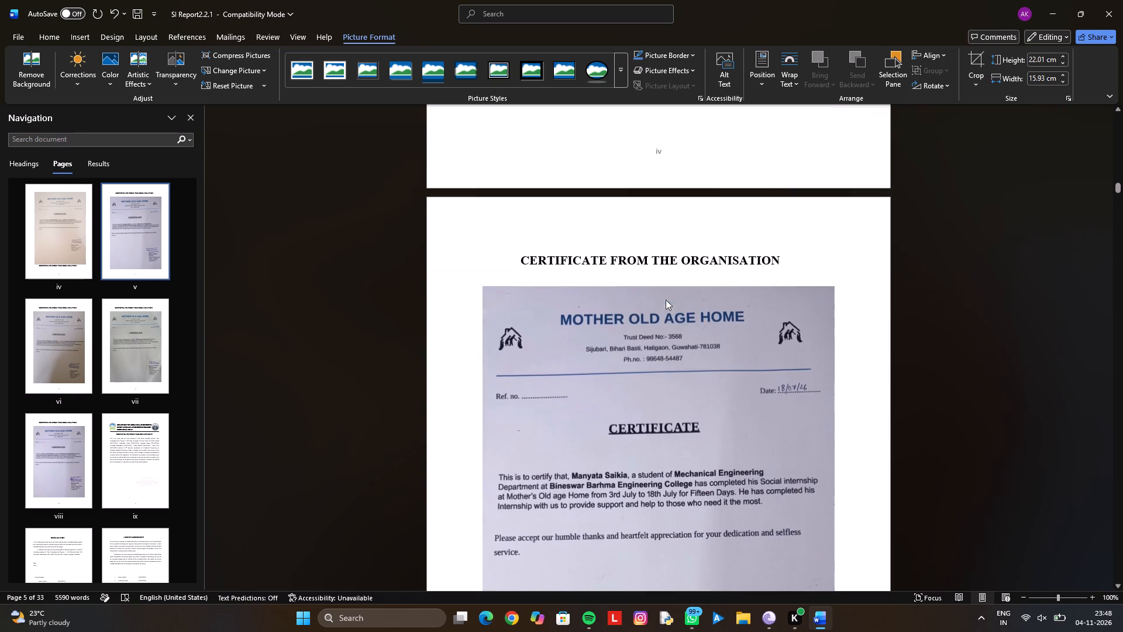
{"action": "scroll", "coordinate": [666, 300], "scroll_direction": "up", "scroll_amount": 4}
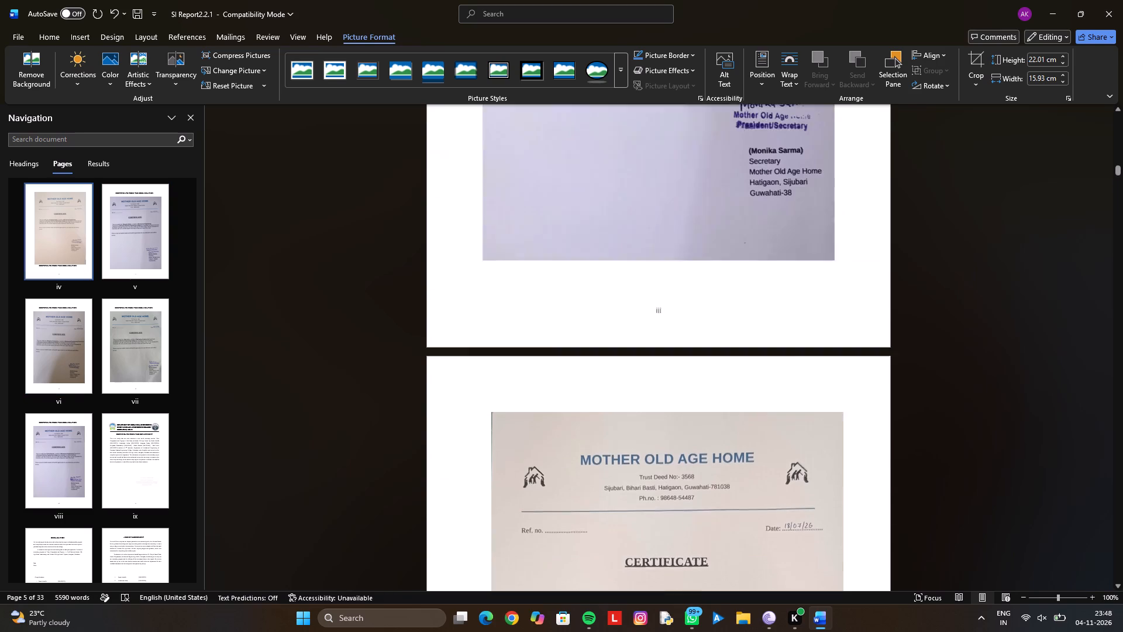
{"action": "scroll", "coordinate": [666, 300], "scroll_direction": "up", "scroll_amount": 2}
{"action": "scroll", "coordinate": [666, 300], "scroll_direction": "down", "scroll_amount": 4}
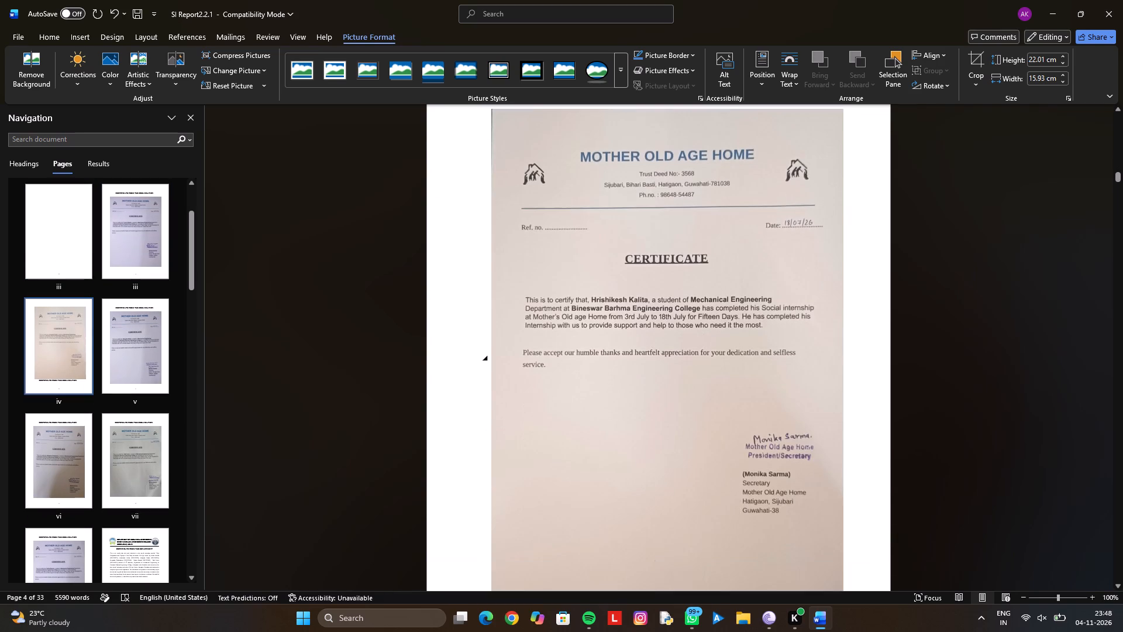
{"action": "scroll", "coordinate": [666, 300], "scroll_direction": "down", "scroll_amount": 3}
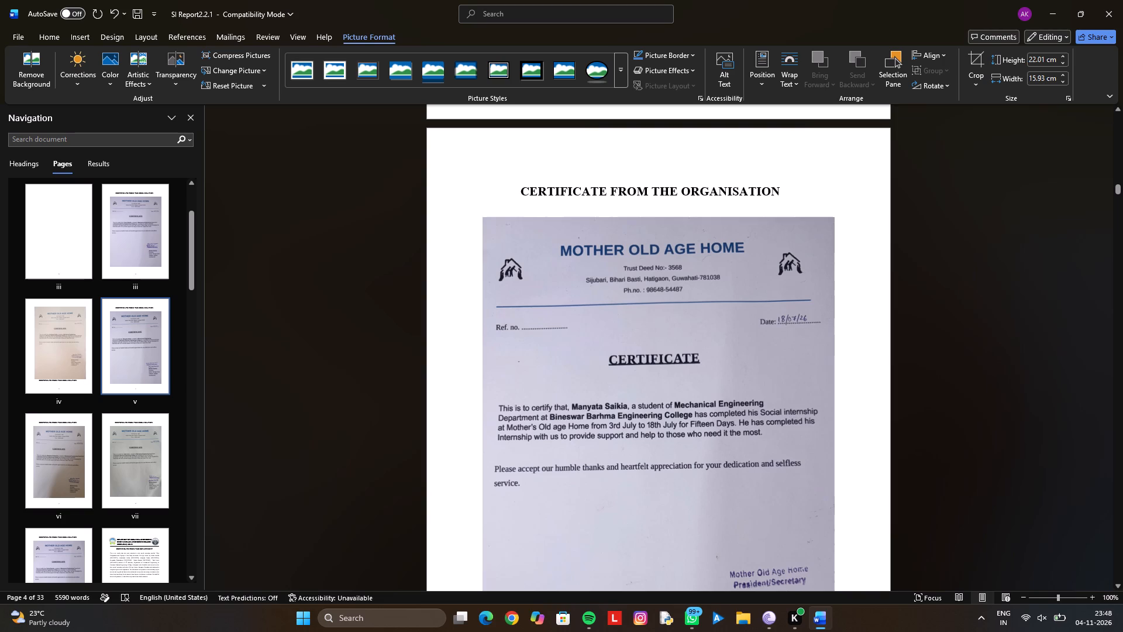
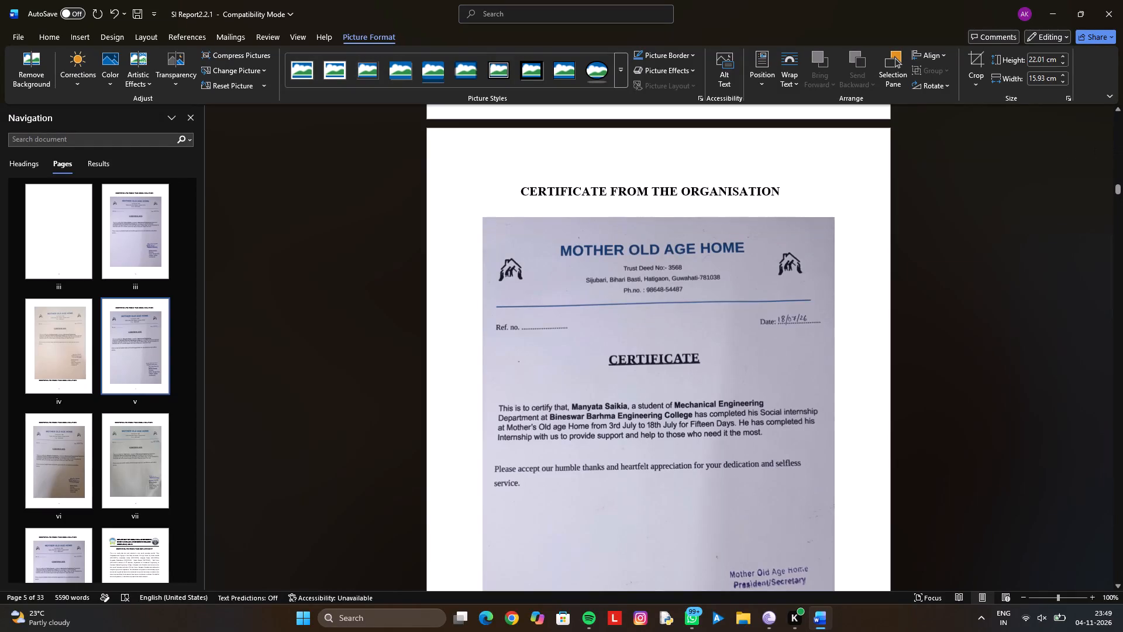
Select the certificate picture on page v to check its size and how it fits the page.
{"action": "left_click", "coordinate": [641, 369]}
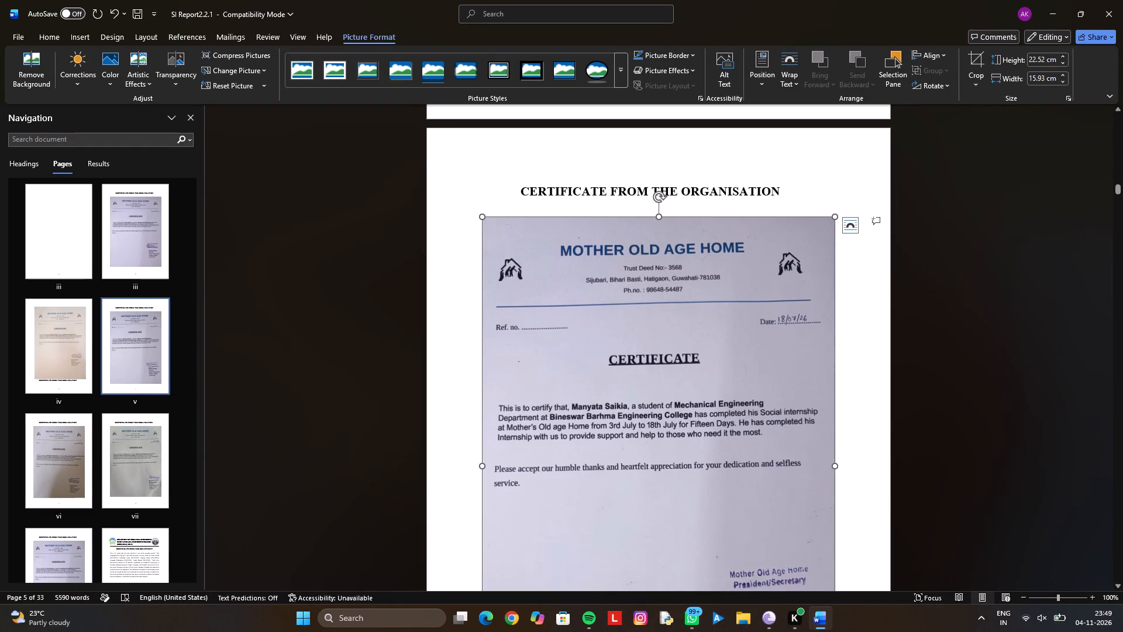
{"action": "scroll", "coordinate": [641, 369], "scroll_direction": "down", "scroll_amount": 1}
{"action": "scroll", "coordinate": [641, 369], "scroll_direction": "up", "scroll_amount": 1}
{"action": "scroll", "coordinate": [642, 369], "scroll_direction": "down", "scroll_amount": 1}
{"action": "scroll", "coordinate": [642, 369], "scroll_direction": "up", "scroll_amount": 1}
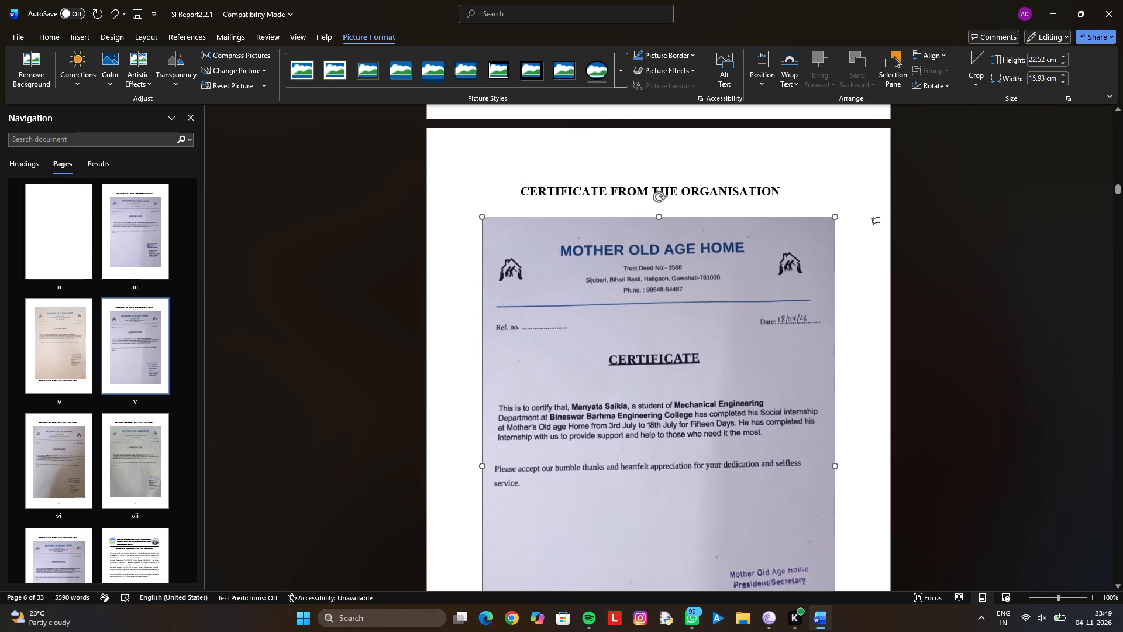
{"action": "right_click", "coordinate": [642, 368]}
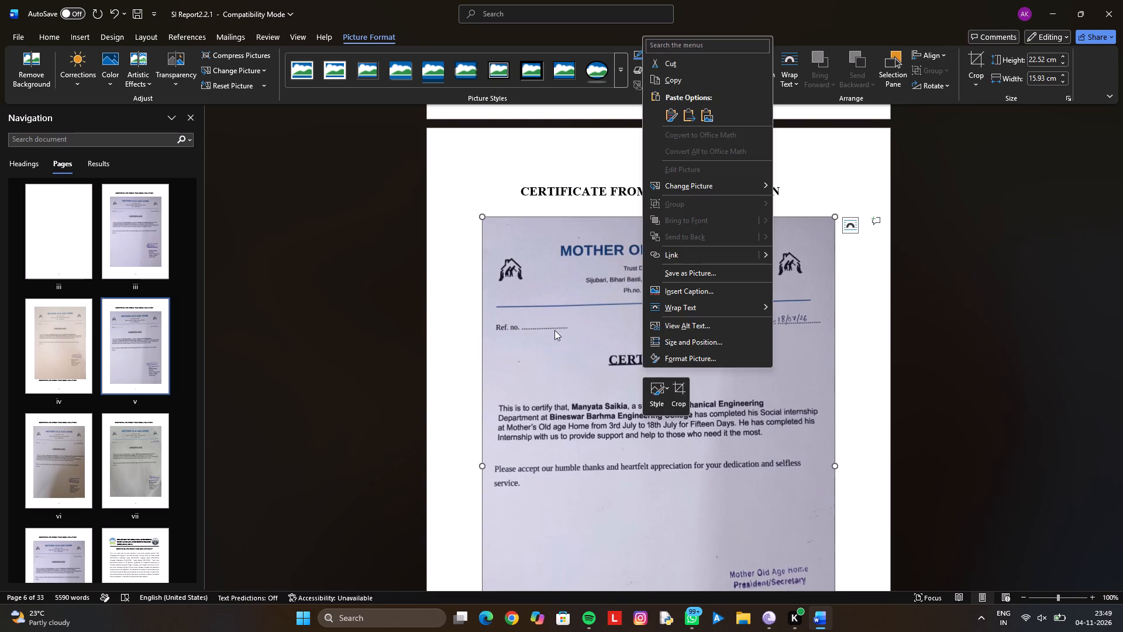
{"action": "left_click", "coordinate": [547, 325]}
Close the SI Report2.2.1 document.
{"action": "left_click", "coordinate": [1108, 19]}
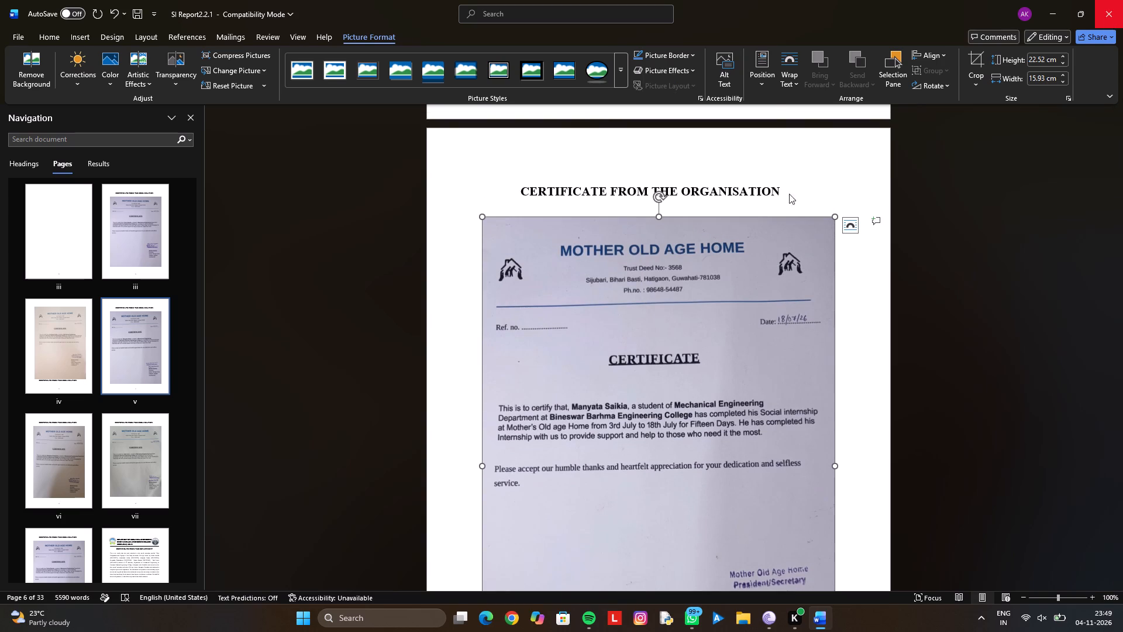
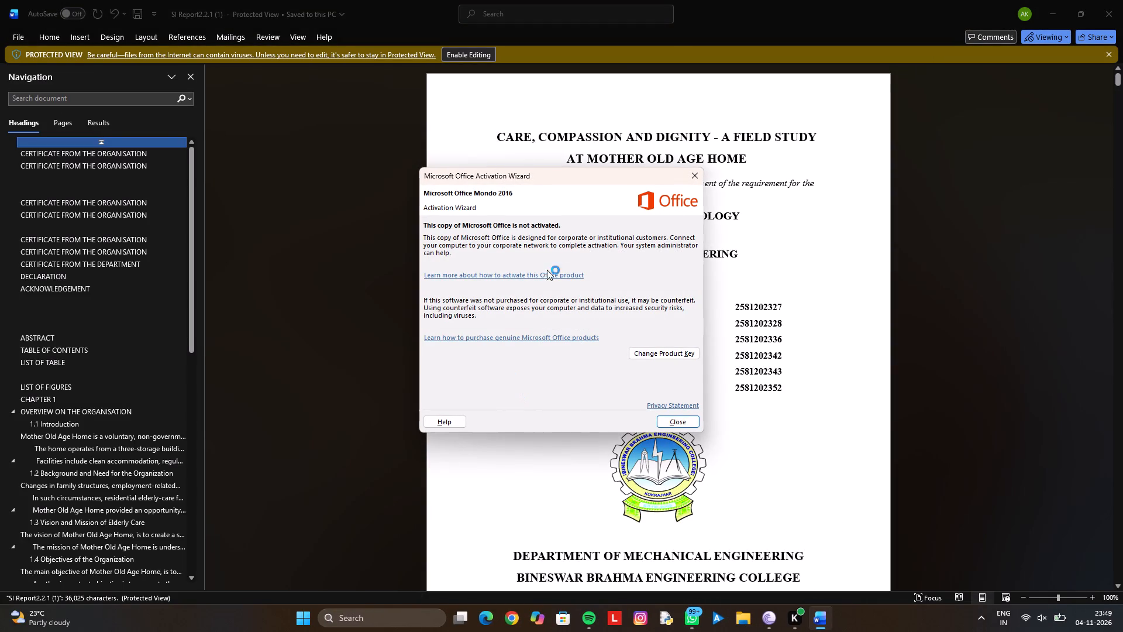
Dismiss the Office activation notice and enable editing of the protected document SI Report2.2.1 (1).
{"action": "left_click", "coordinate": [688, 169]}
{"action": "scroll", "coordinate": [679, 329], "scroll_direction": "down", "scroll_amount": 2}
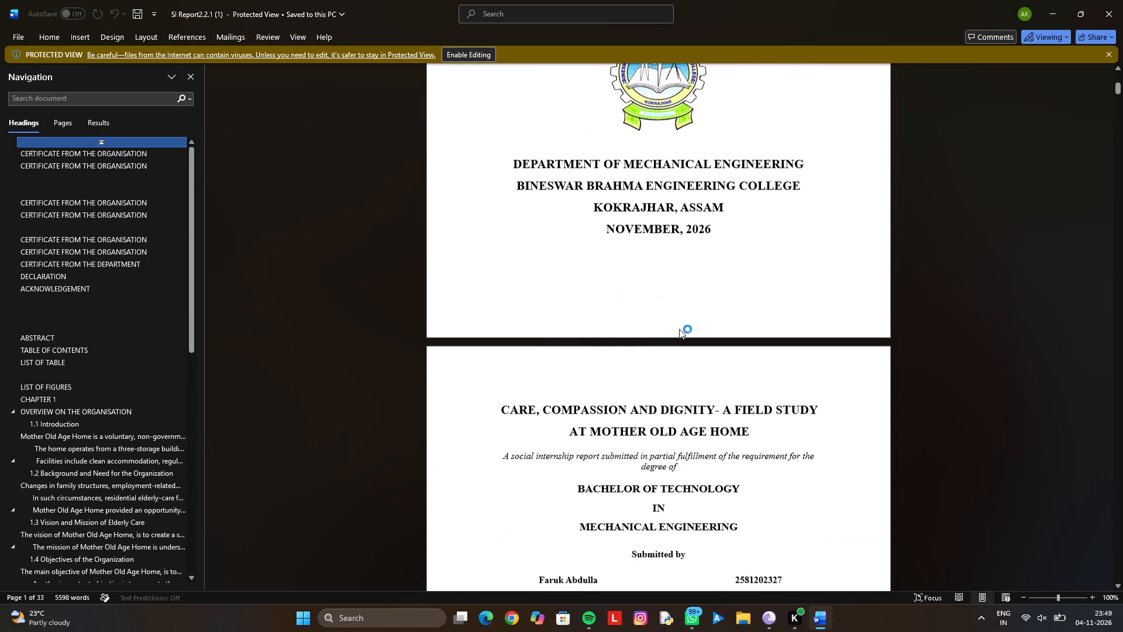
{"action": "scroll", "coordinate": [679, 329], "scroll_direction": "down", "scroll_amount": 7}
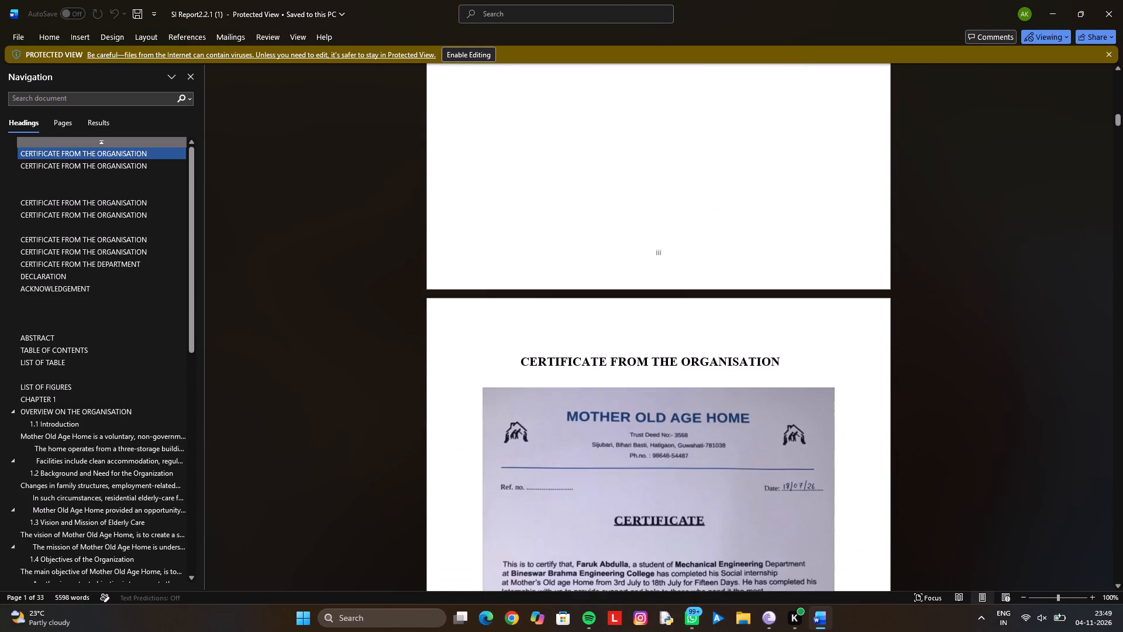
{"action": "scroll", "coordinate": [677, 332], "scroll_direction": "down", "scroll_amount": 5}
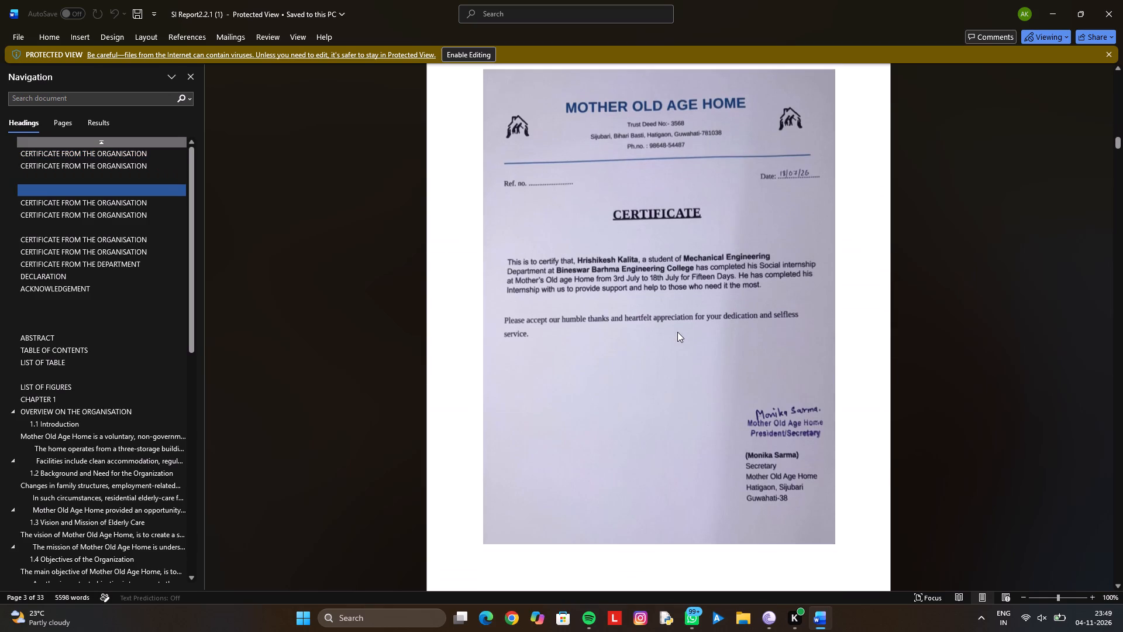
{"action": "left_click", "coordinate": [677, 332]}
{"action": "scroll", "coordinate": [677, 332], "scroll_direction": "up", "scroll_amount": 1}
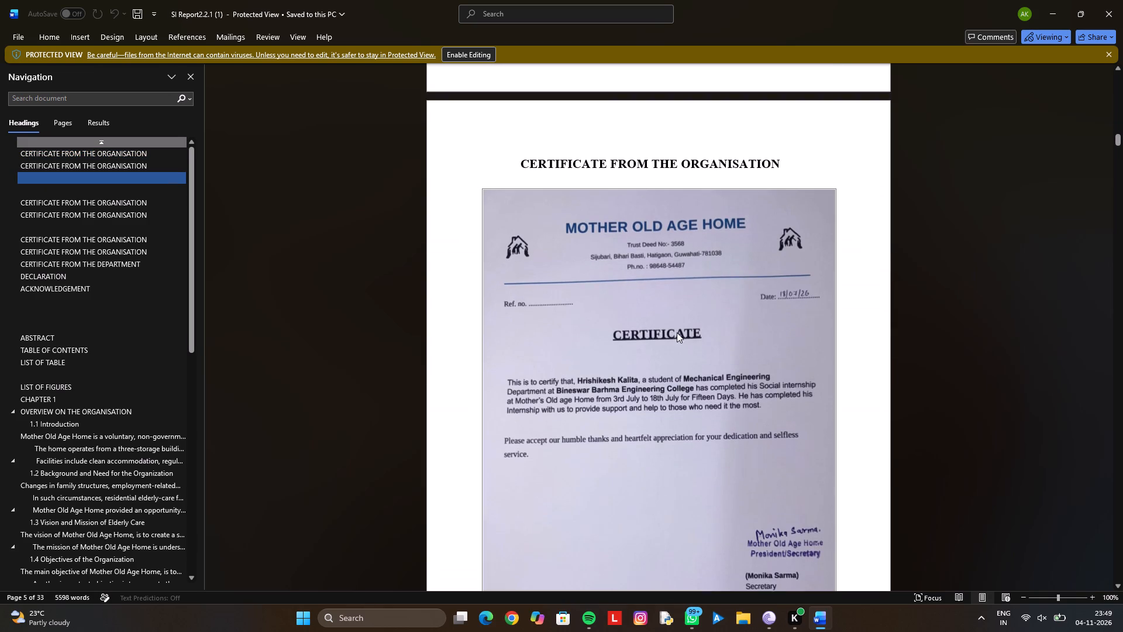
{"action": "left_click", "coordinate": [677, 332]}
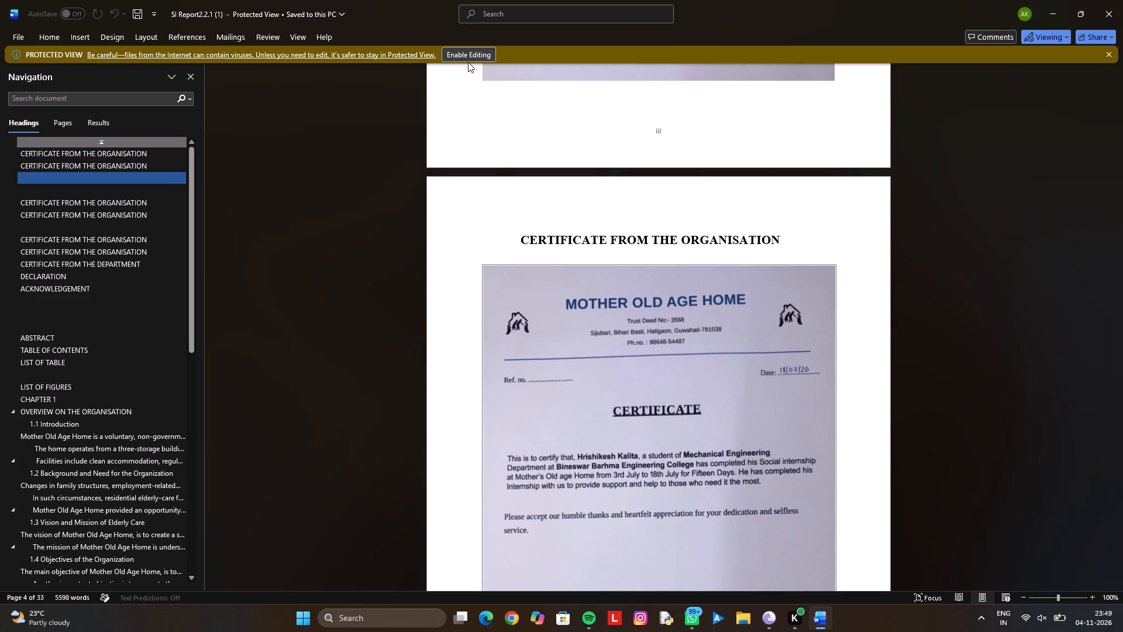
{"action": "left_click", "coordinate": [471, 56]}
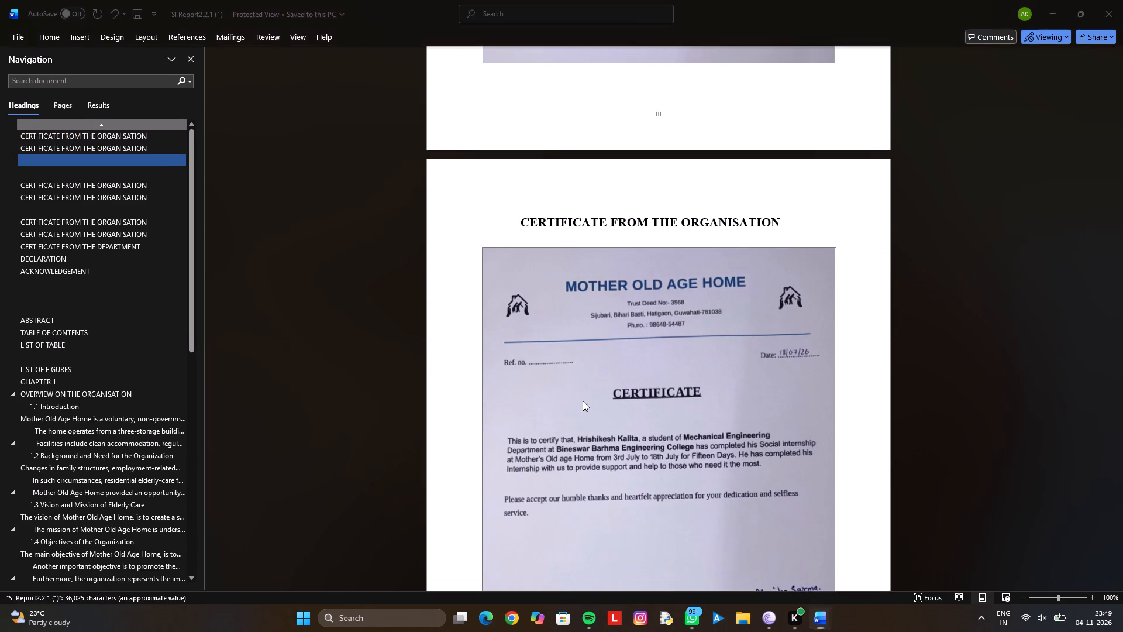
Select the certificate picture on page iv and open its picture options.
{"action": "scroll", "coordinate": [585, 399], "scroll_direction": "down", "scroll_amount": 4}
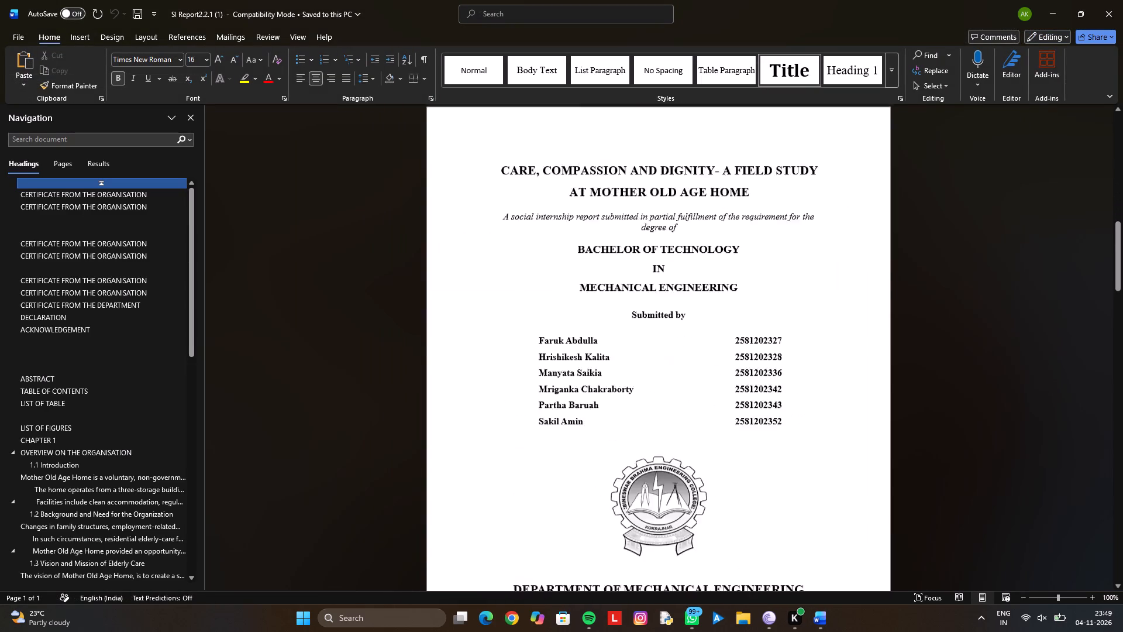
{"action": "scroll", "coordinate": [585, 399], "scroll_direction": "down", "scroll_amount": 6}
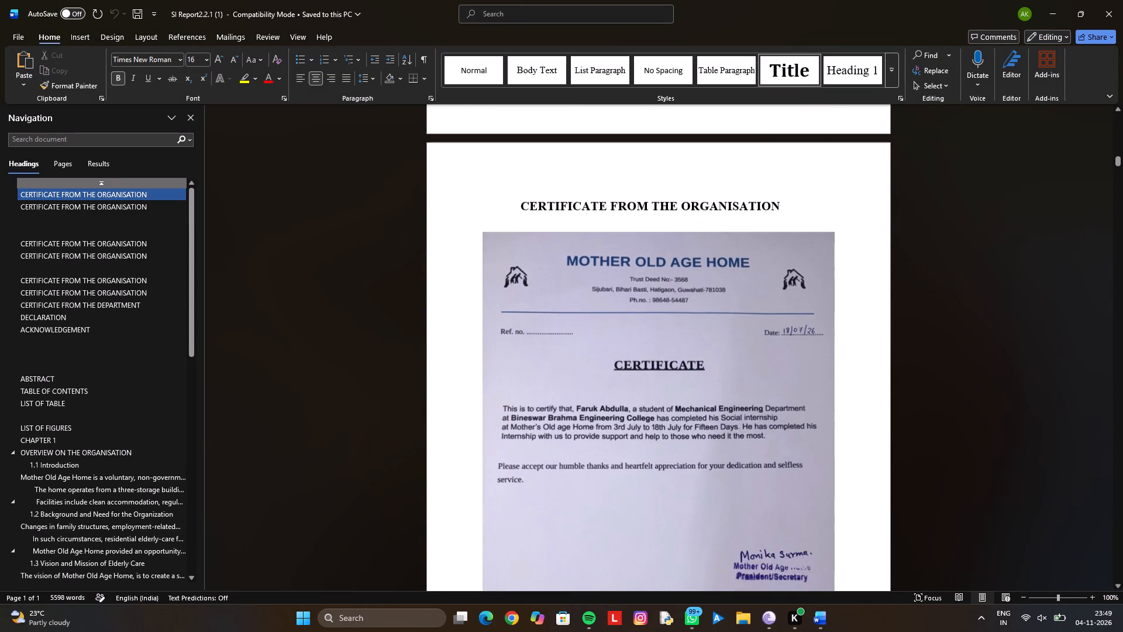
{"action": "scroll", "coordinate": [585, 399], "scroll_direction": "down", "scroll_amount": 4}
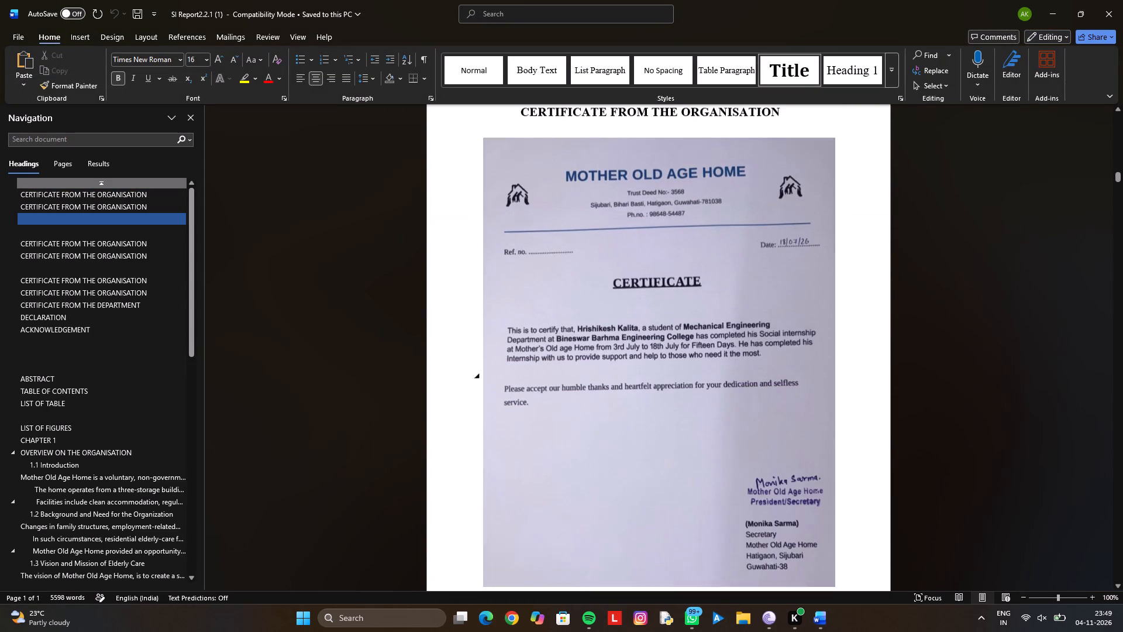
{"action": "left_click", "coordinate": [585, 399]}
{"action": "right_click", "coordinate": [585, 399]}
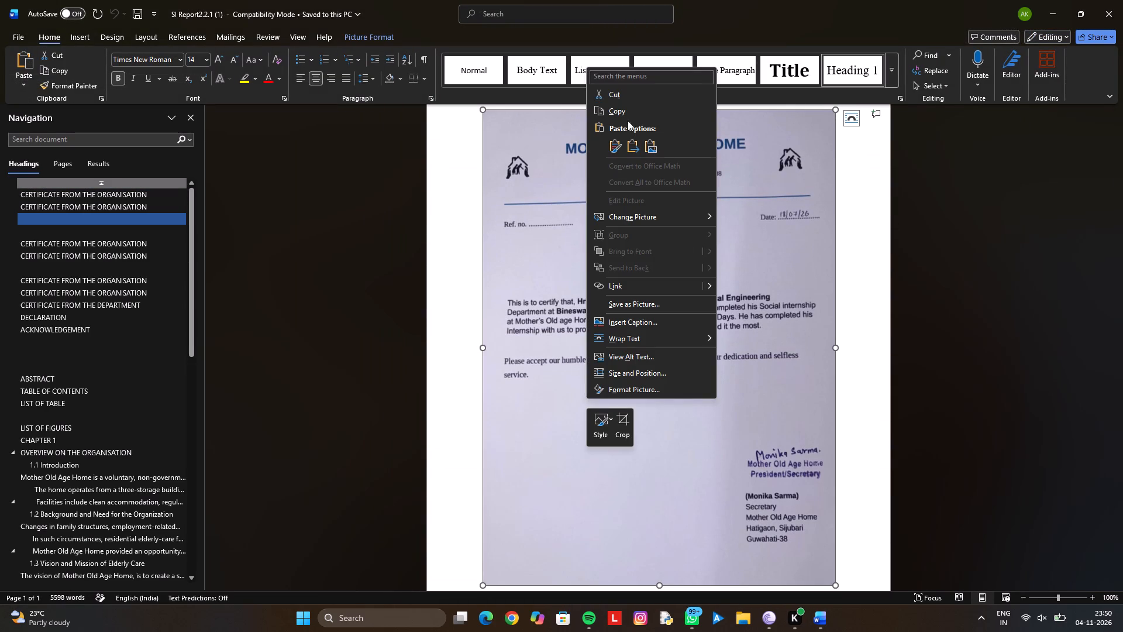
Replace the certificate picture on page iv with WhatsApp Image 2026-11-04 at 11.43.06 PM from the Criterion Games folder.
{"action": "left_click", "coordinate": [569, 432]}
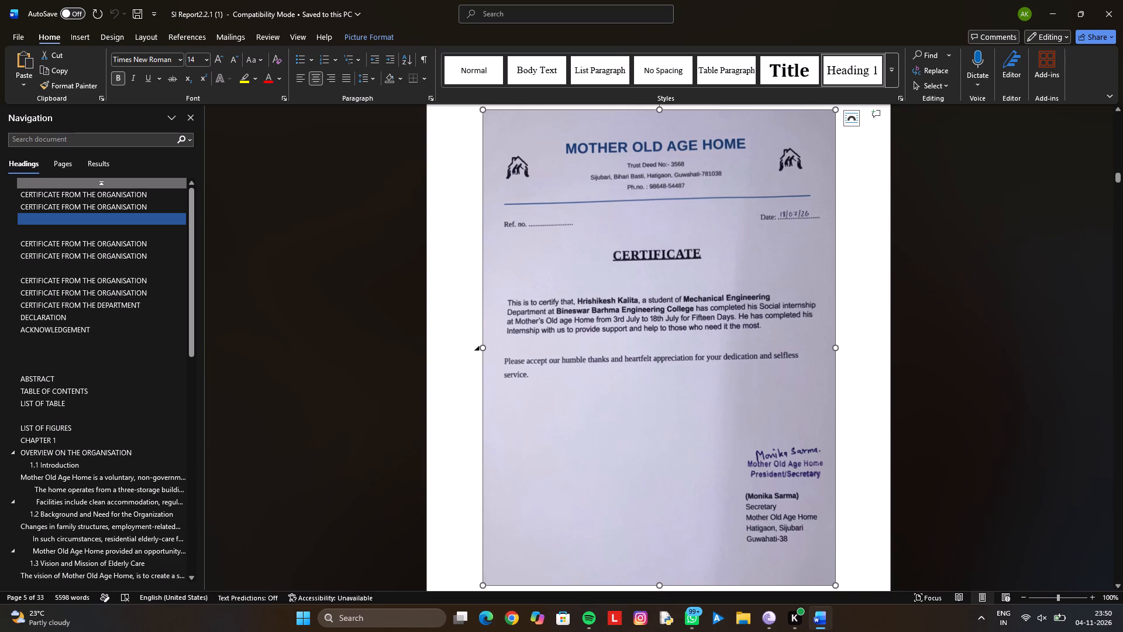
{"action": "key", "text": "Delete"}
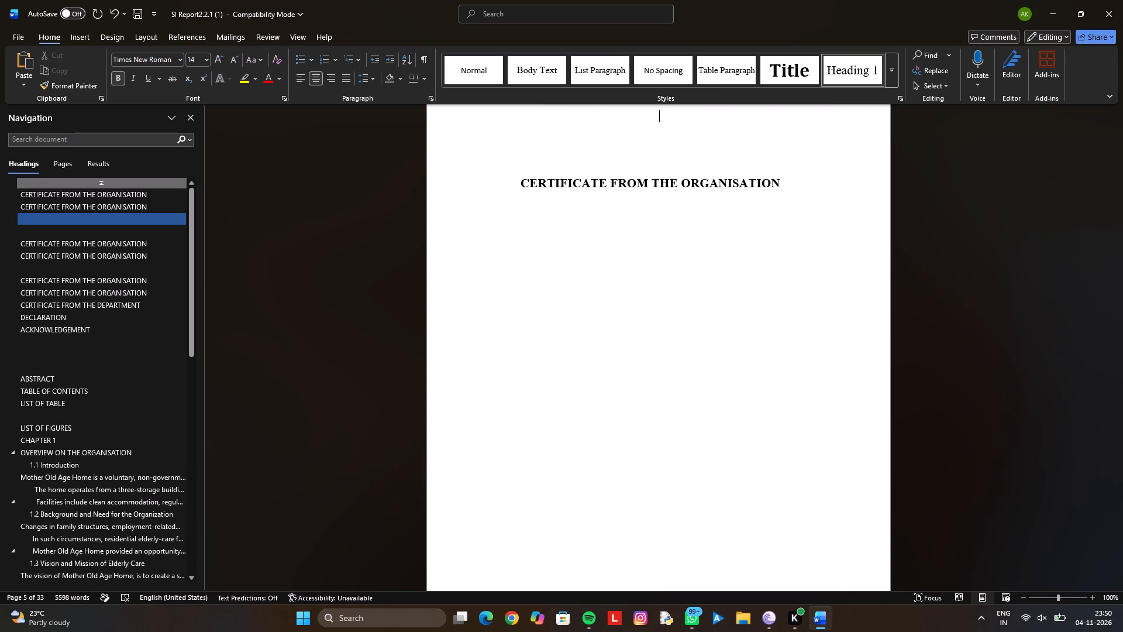
{"action": "left_click", "coordinate": [74, 39]}
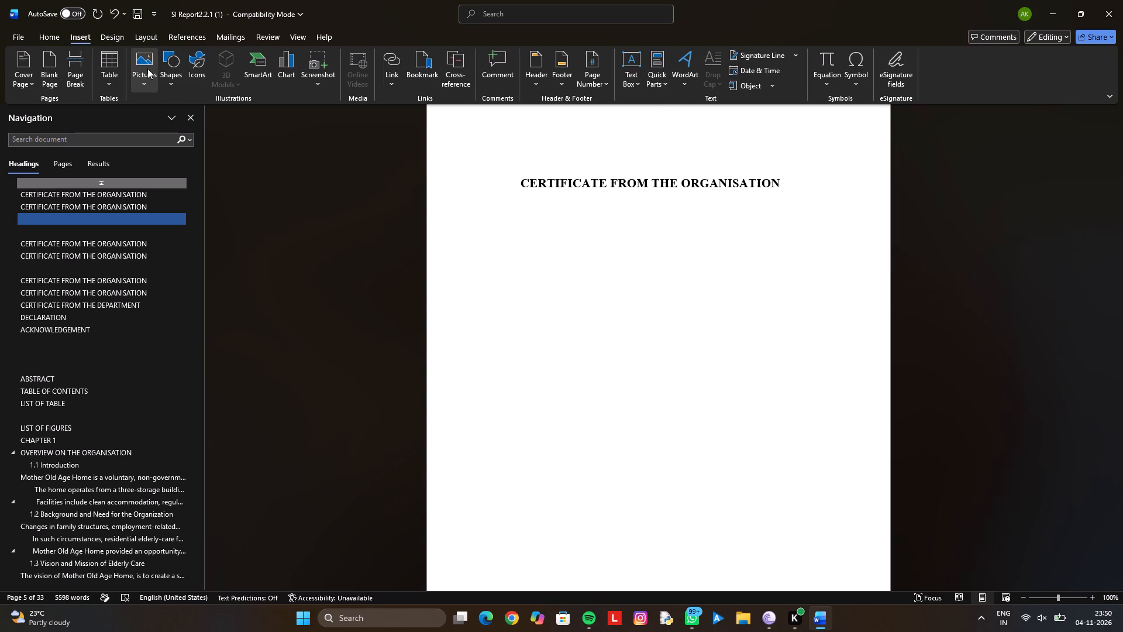
{"action": "left_click", "coordinate": [147, 68]}
{"action": "left_click", "coordinate": [153, 119]}
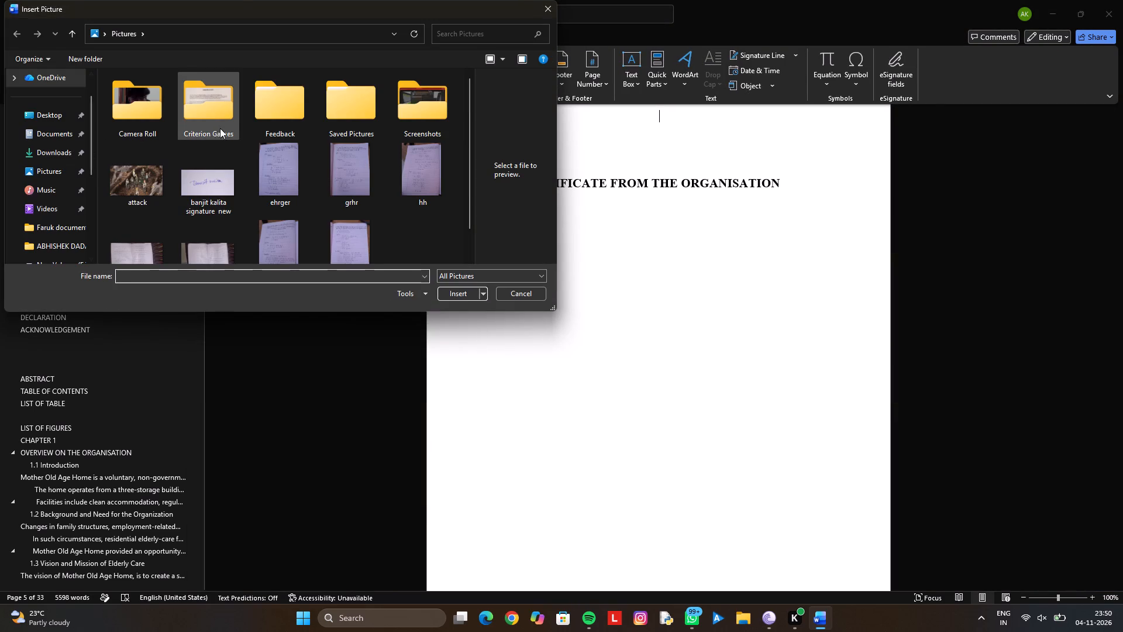
{"action": "double_click", "coordinate": [220, 128]}
{"action": "left_click", "coordinate": [222, 128]}
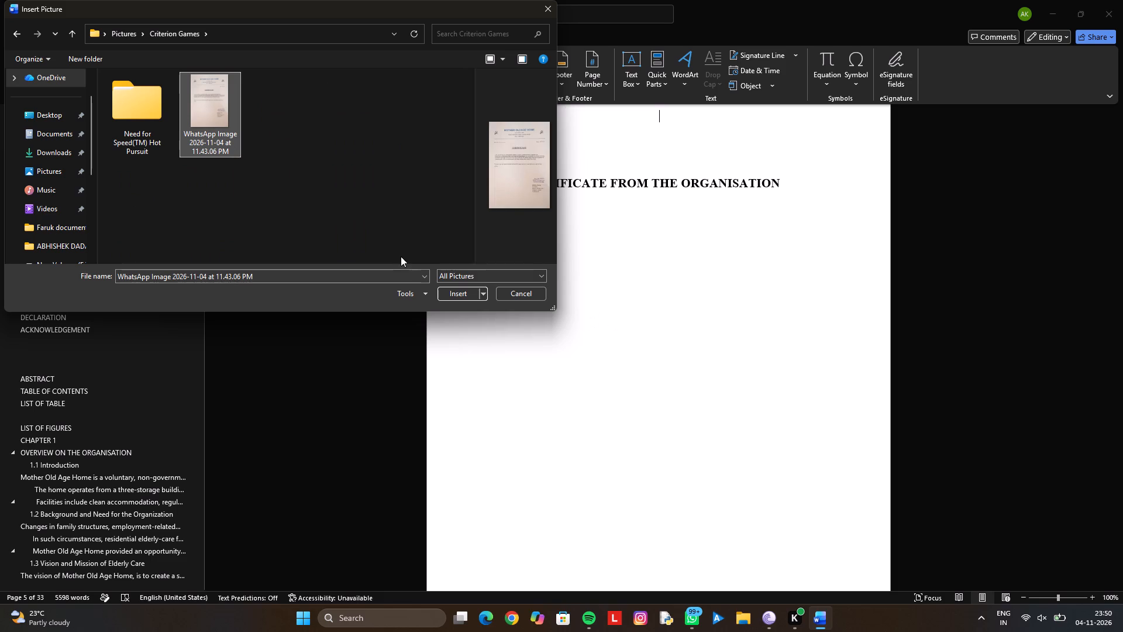
{"action": "left_click", "coordinate": [462, 289]}
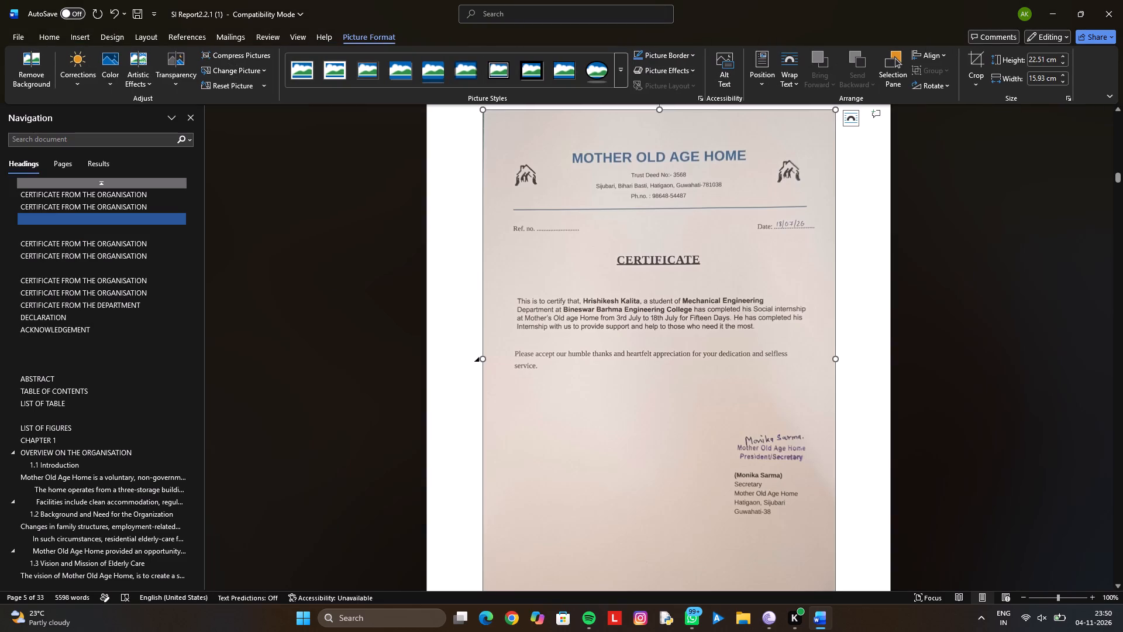
Delete the certificate picture on page v, under its Certificate from the Organisation heading.
{"action": "scroll", "coordinate": [625, 351], "scroll_direction": "up", "scroll_amount": 1}
{"action": "scroll", "coordinate": [628, 351], "scroll_direction": "down", "scroll_amount": 2}
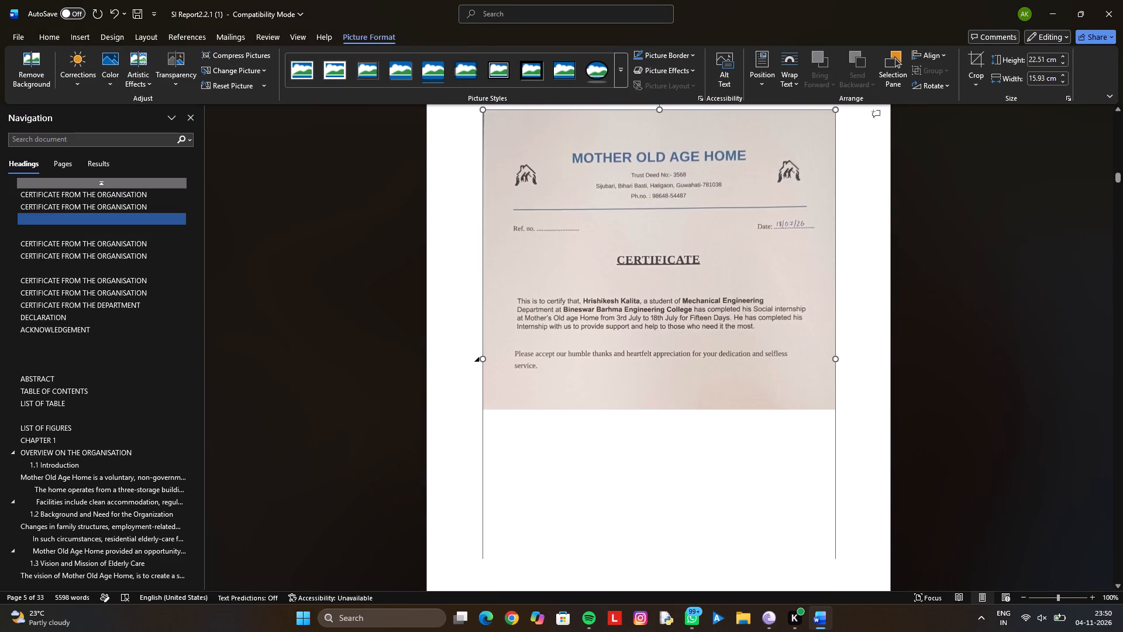
{"action": "scroll", "coordinate": [628, 351], "scroll_direction": "down", "scroll_amount": 2}
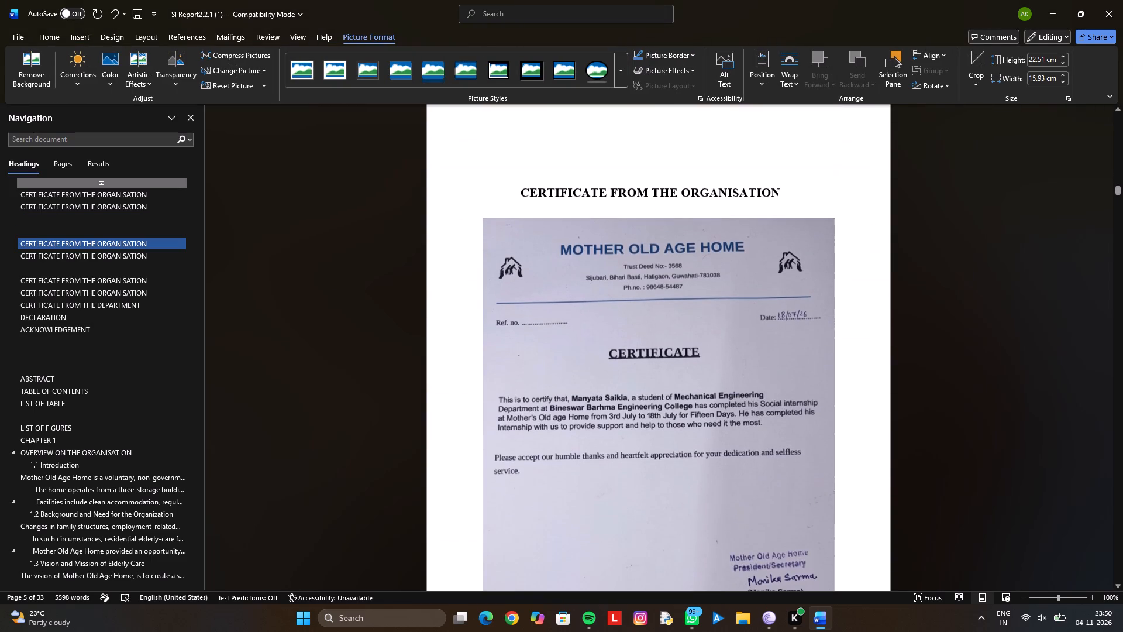
{"action": "scroll", "coordinate": [628, 351], "scroll_direction": "down", "scroll_amount": 1}
{"action": "left_click", "coordinate": [628, 349]}
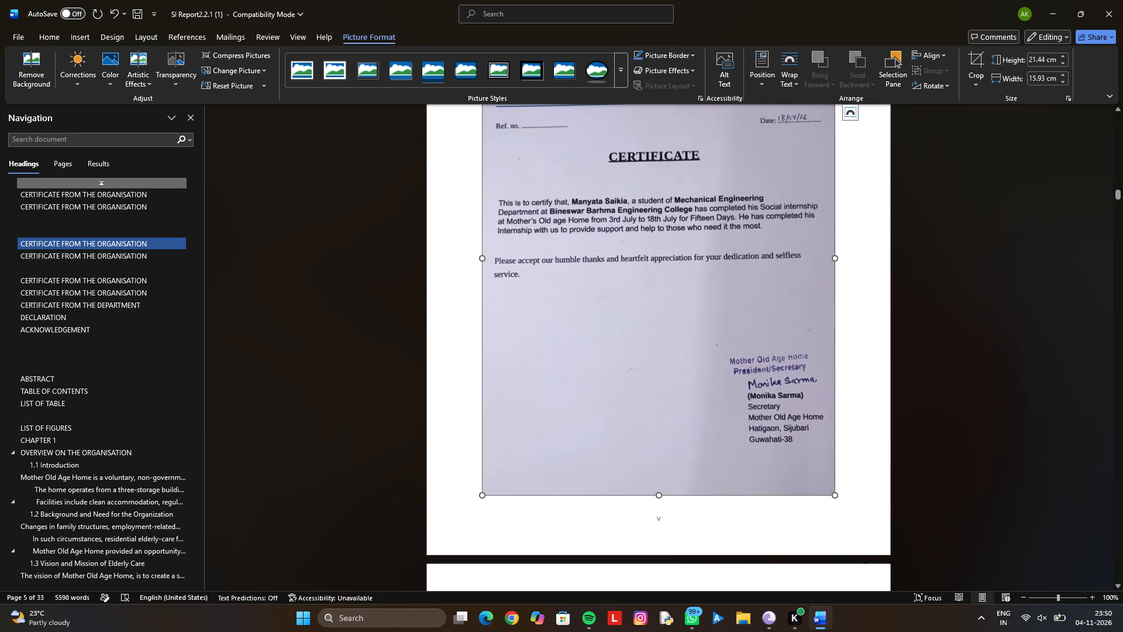
{"action": "right_click", "coordinate": [628, 349]}
{"action": "left_click", "coordinate": [578, 331]}
Delete the certificate picture under the CERTIFICATE FROM THE ORGANISATION heading on page v.
{"action": "key", "text": "Delete"}
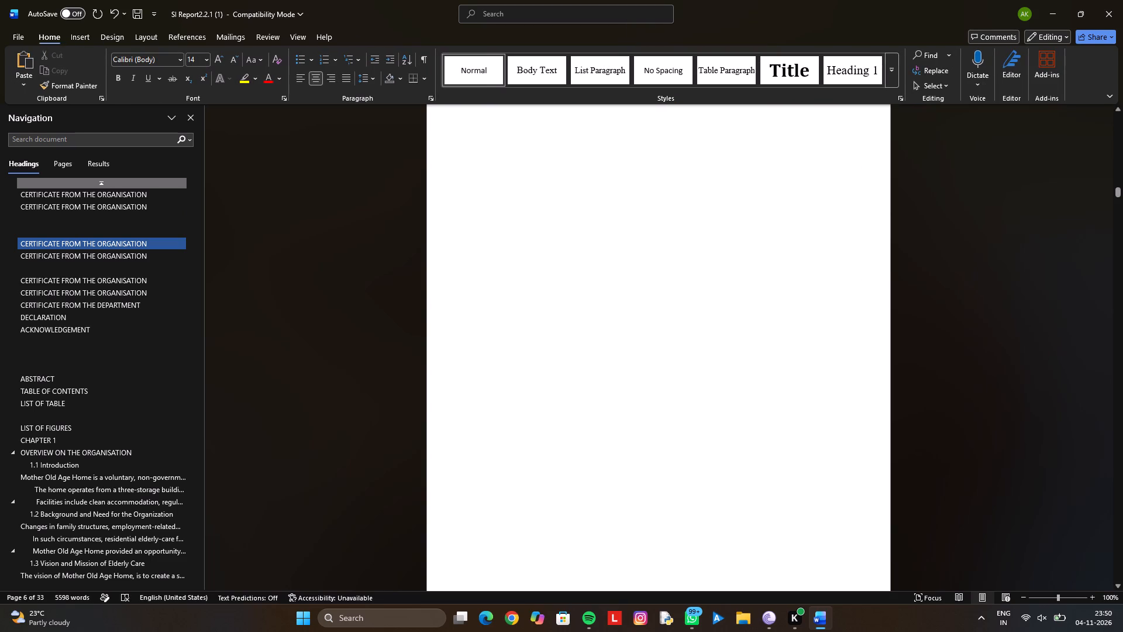
{"action": "scroll", "coordinate": [574, 333], "scroll_direction": "up", "scroll_amount": 1}
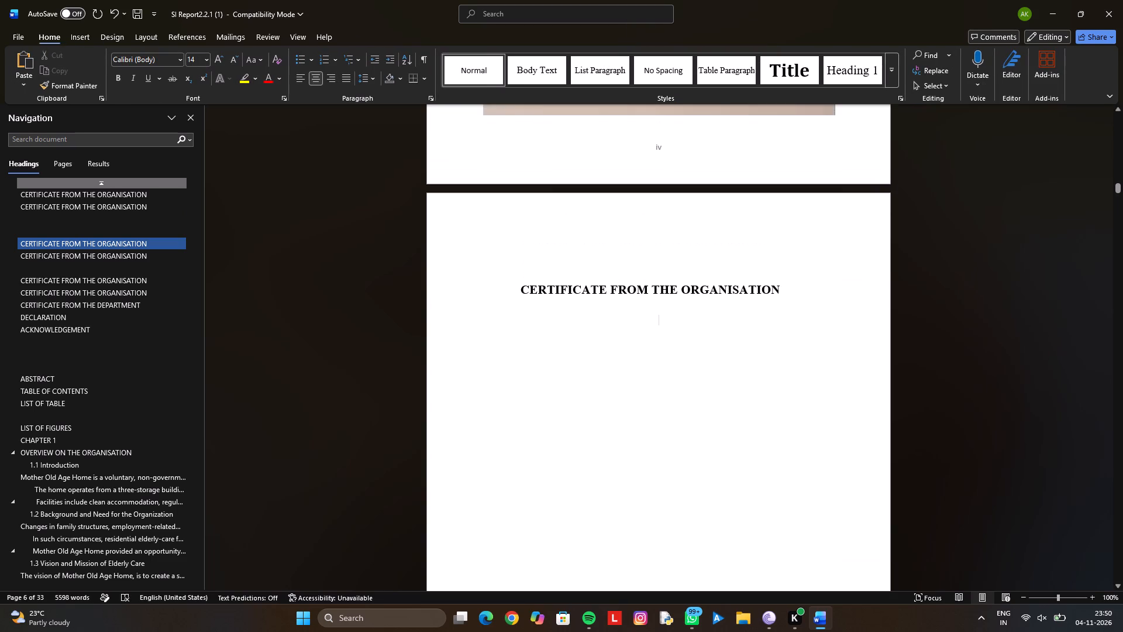
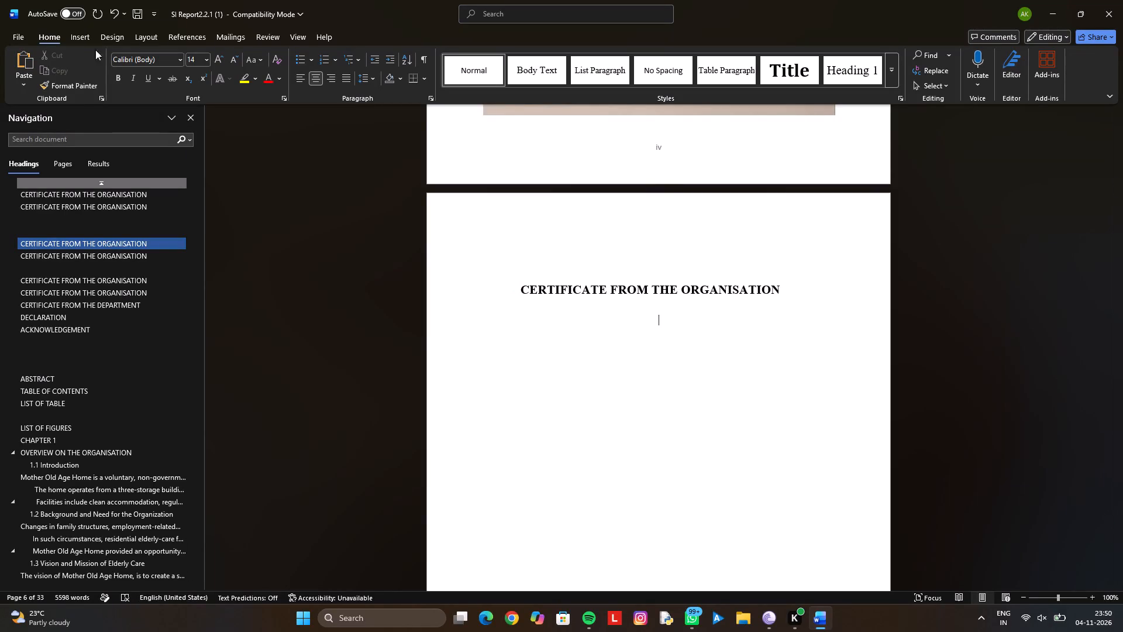
Insert the picture WhatsApp Image 2026-11-04 at 11.49.10 PM from the Criterion Games folder below the page v CERTIFICATE FROM THE ORGANISATION heading.
{"action": "left_click", "coordinate": [87, 31]}
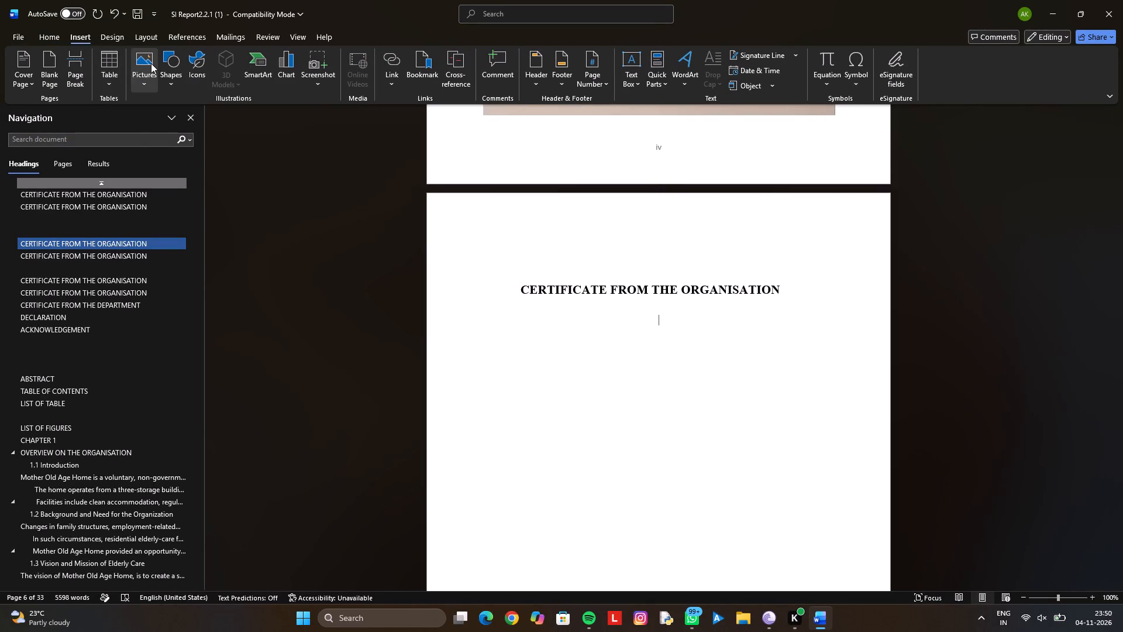
{"action": "left_click", "coordinate": [151, 63]}
{"action": "left_click", "coordinate": [164, 114]}
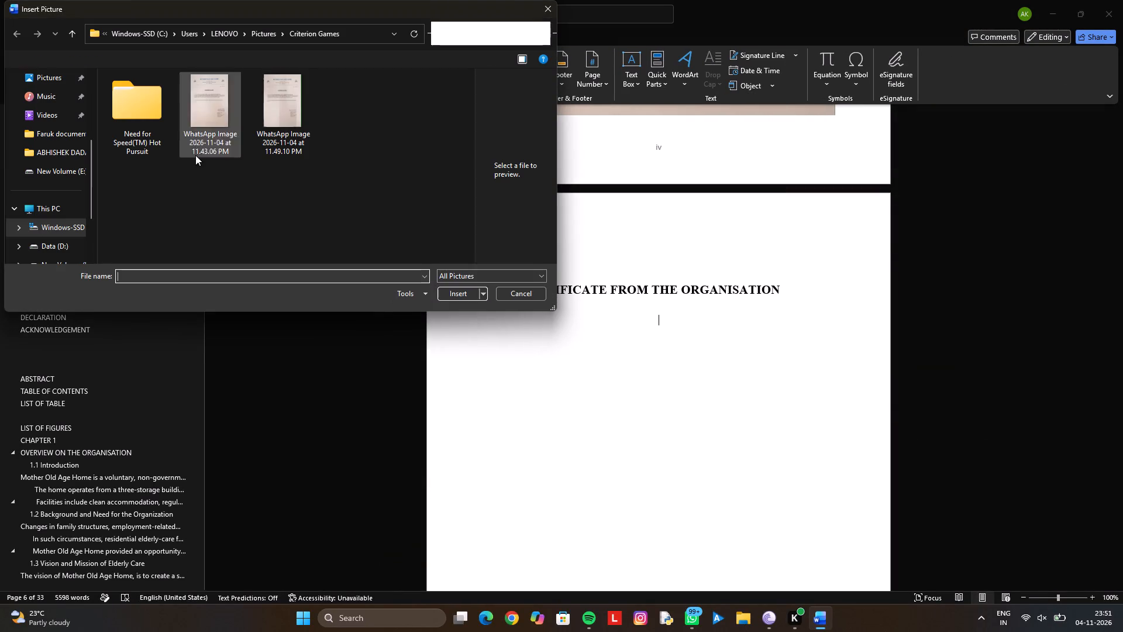
{"action": "left_click", "coordinate": [277, 130]}
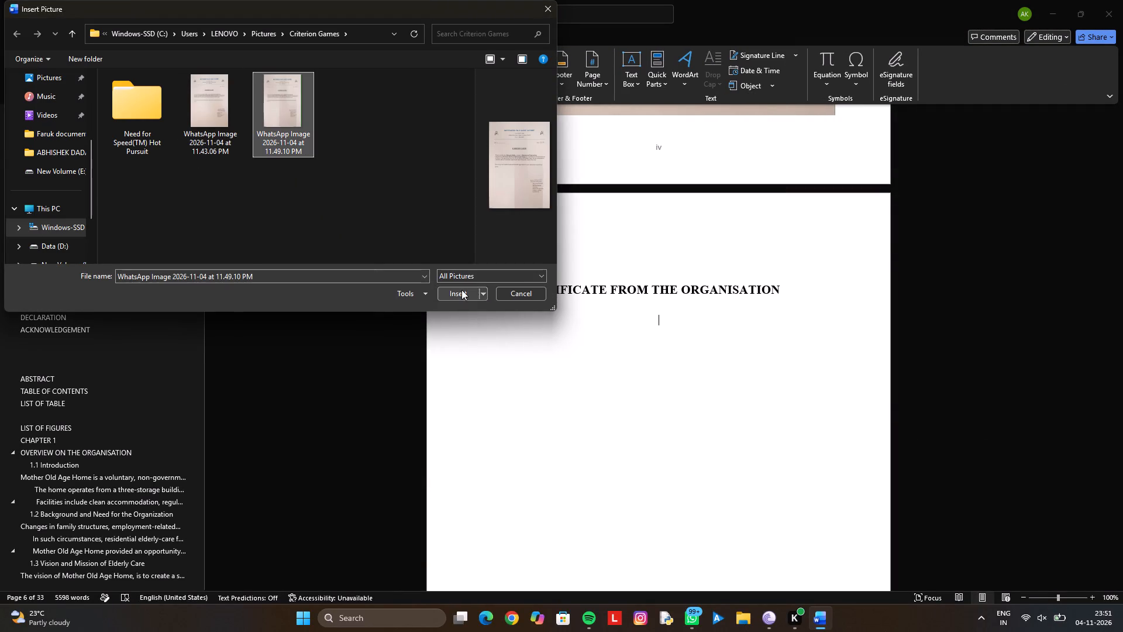
{"action": "left_click", "coordinate": [461, 290]}
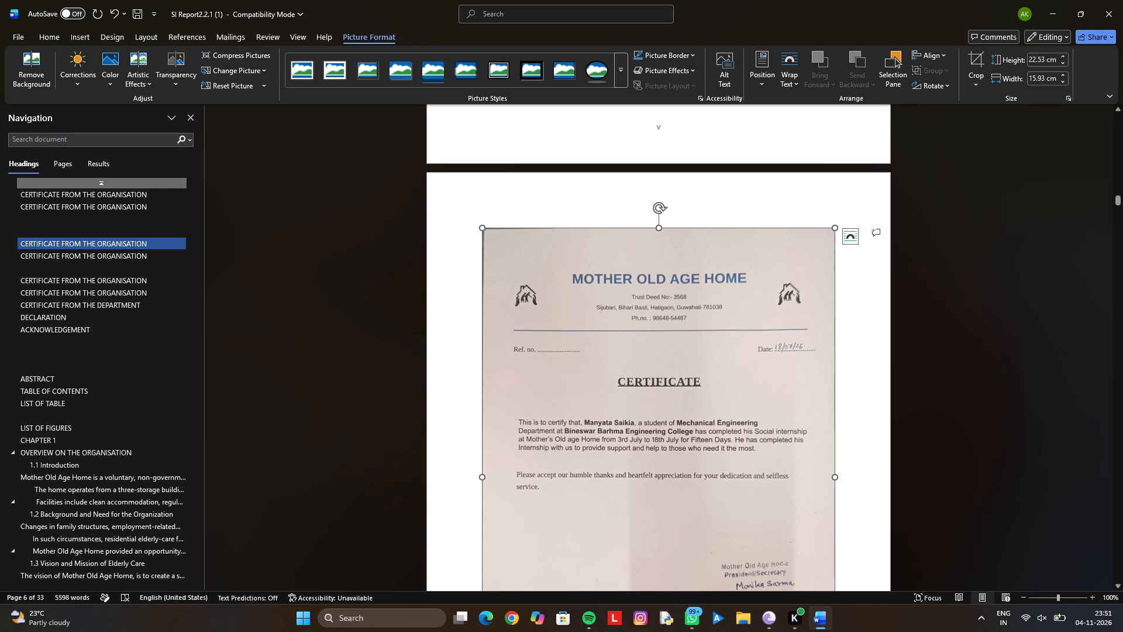
Examine the inserted certificate picture's size and page placement, comparing it with the certificate picture on the following organisation certificate page.
{"action": "scroll", "coordinate": [569, 307], "scroll_direction": "down", "scroll_amount": 1}
{"action": "scroll", "coordinate": [569, 305], "scroll_direction": "up", "scroll_amount": 1}
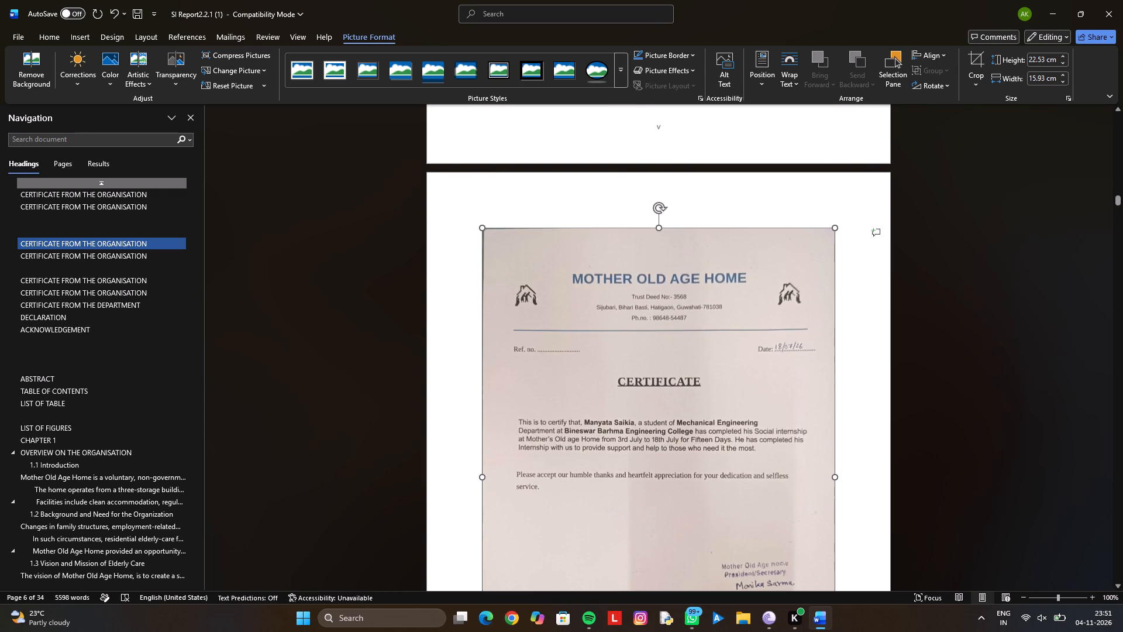
{"action": "scroll", "coordinate": [569, 303], "scroll_direction": "down", "scroll_amount": 1}
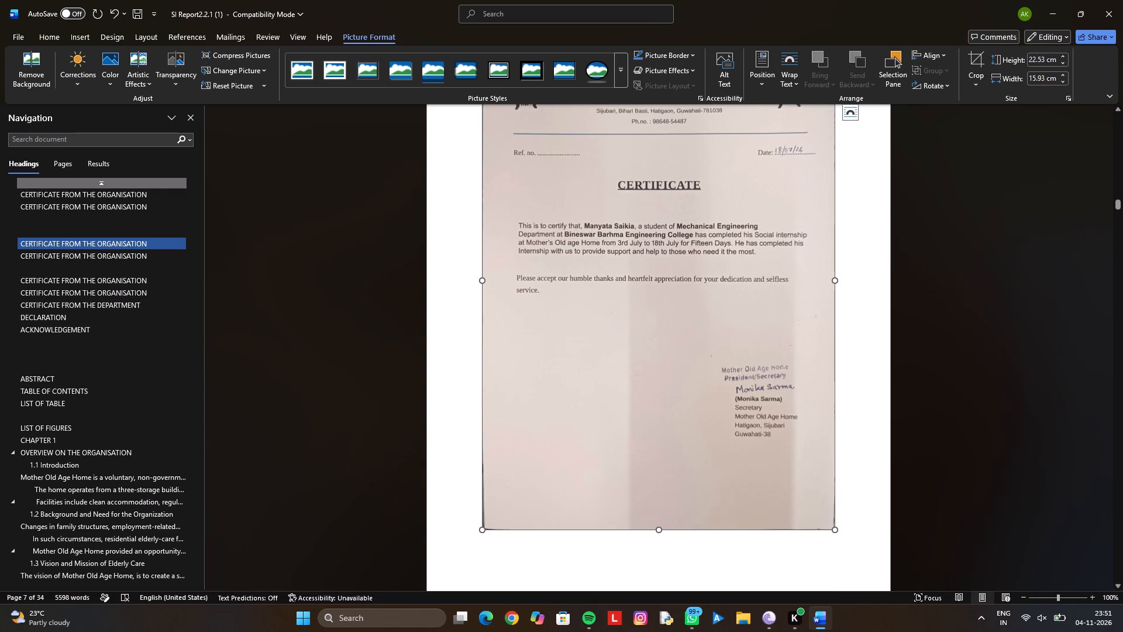
{"action": "scroll", "coordinate": [565, 295], "scroll_direction": "down", "scroll_amount": 4}
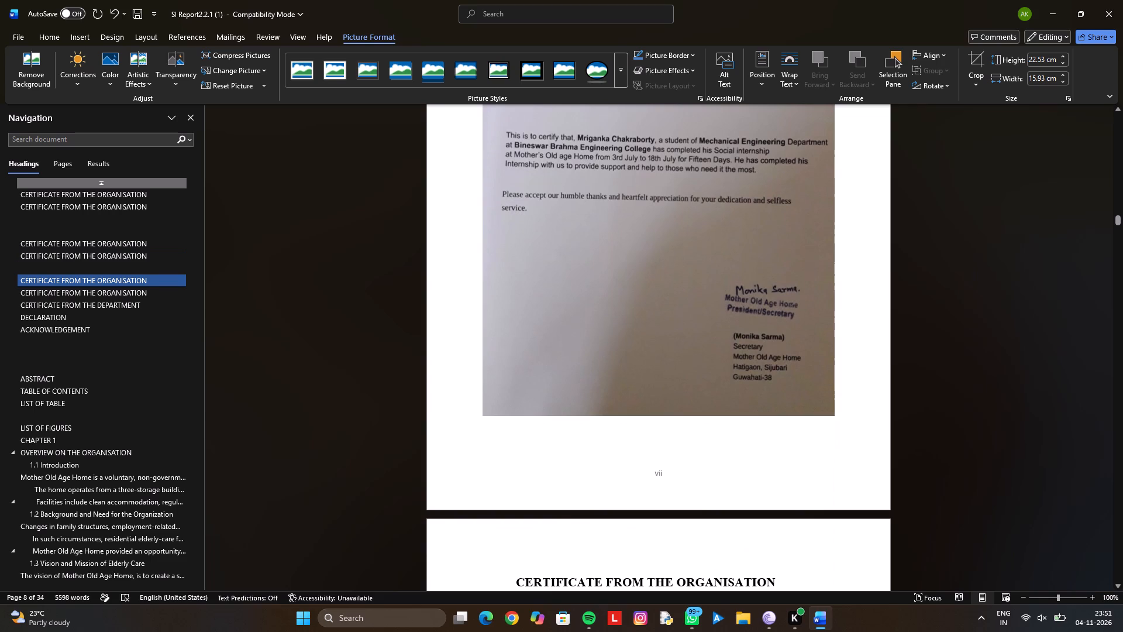
{"action": "scroll", "coordinate": [560, 279], "scroll_direction": "up", "scroll_amount": 4}
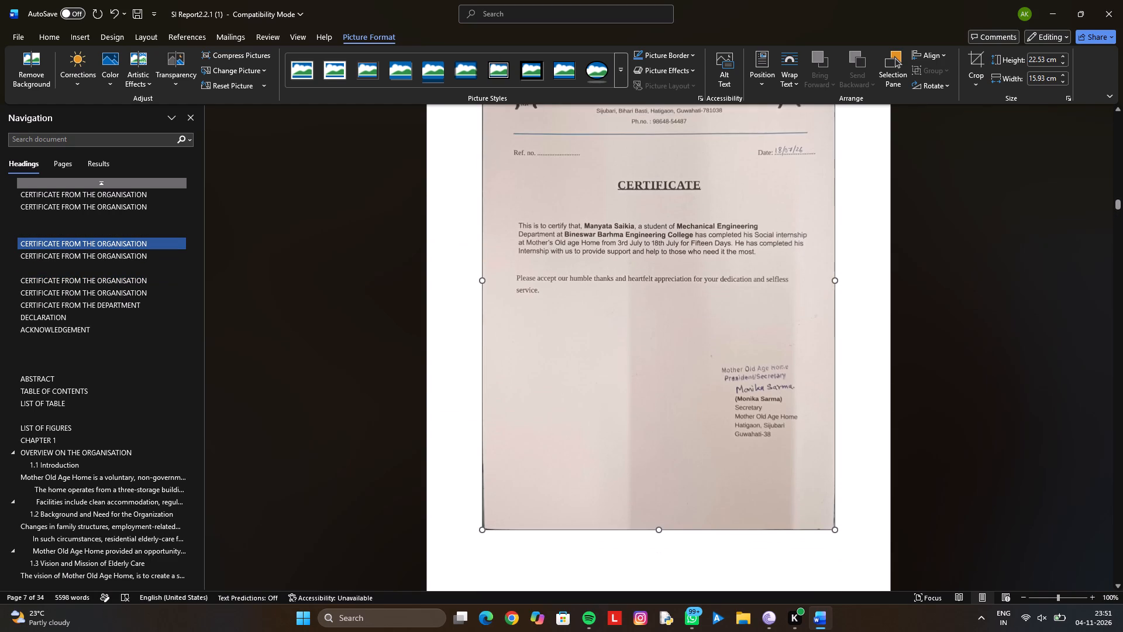
{"action": "scroll", "coordinate": [560, 277], "scroll_direction": "up", "scroll_amount": 1}
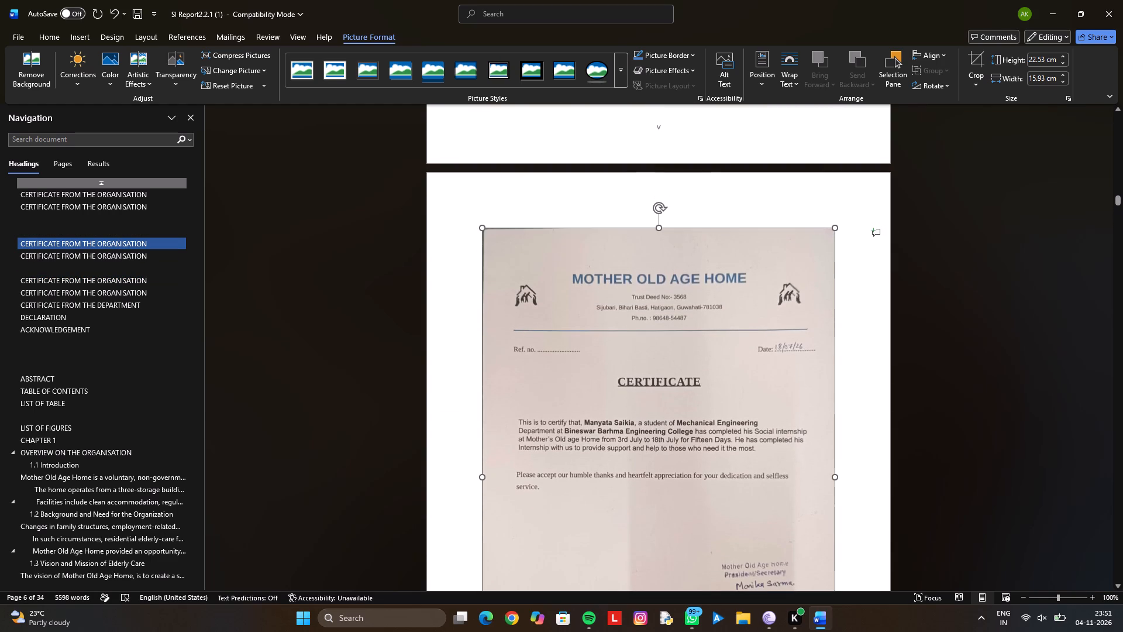
{"action": "scroll", "coordinate": [560, 277], "scroll_direction": "down", "scroll_amount": 1}
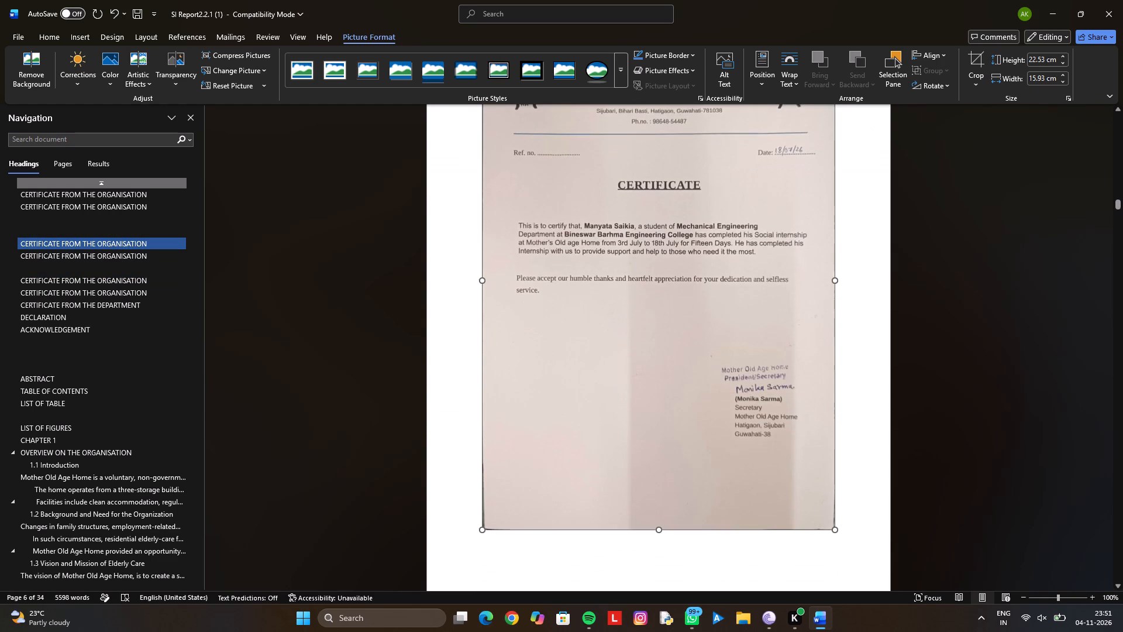
Delete the old certificate picture under the next CERTIFICATE FROM THE ORGANISATION heading, on the page following the newly inserted certificate.
{"action": "scroll", "coordinate": [560, 277], "scroll_direction": "down", "scroll_amount": 3}
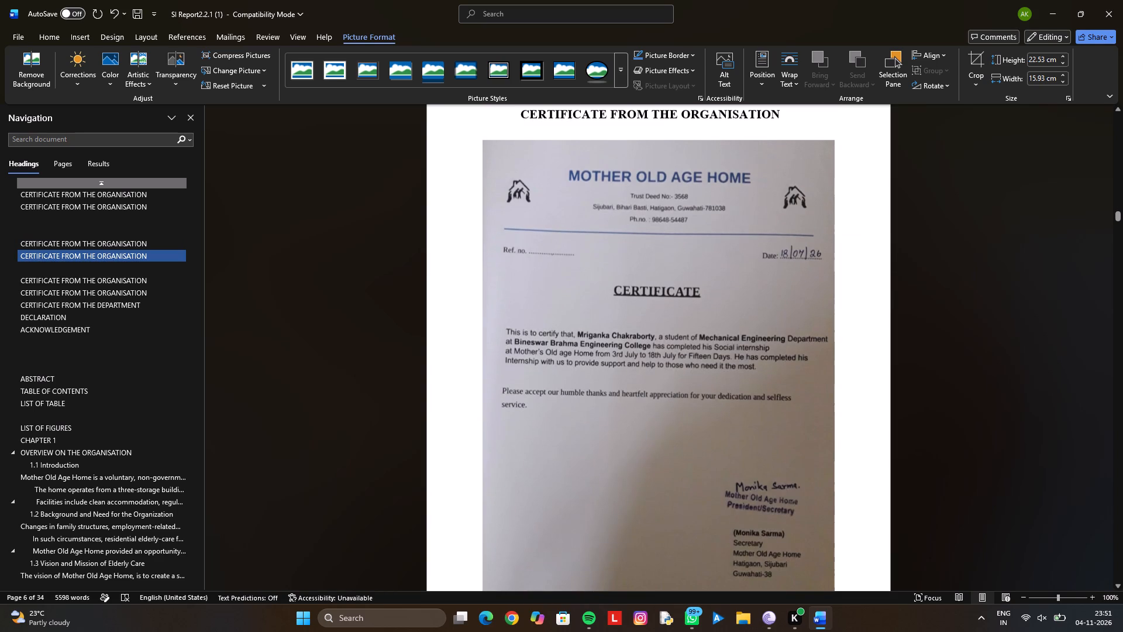
{"action": "scroll", "coordinate": [557, 272], "scroll_direction": "down", "scroll_amount": 1}
{"action": "scroll", "coordinate": [557, 272], "scroll_direction": "up", "scroll_amount": 1}
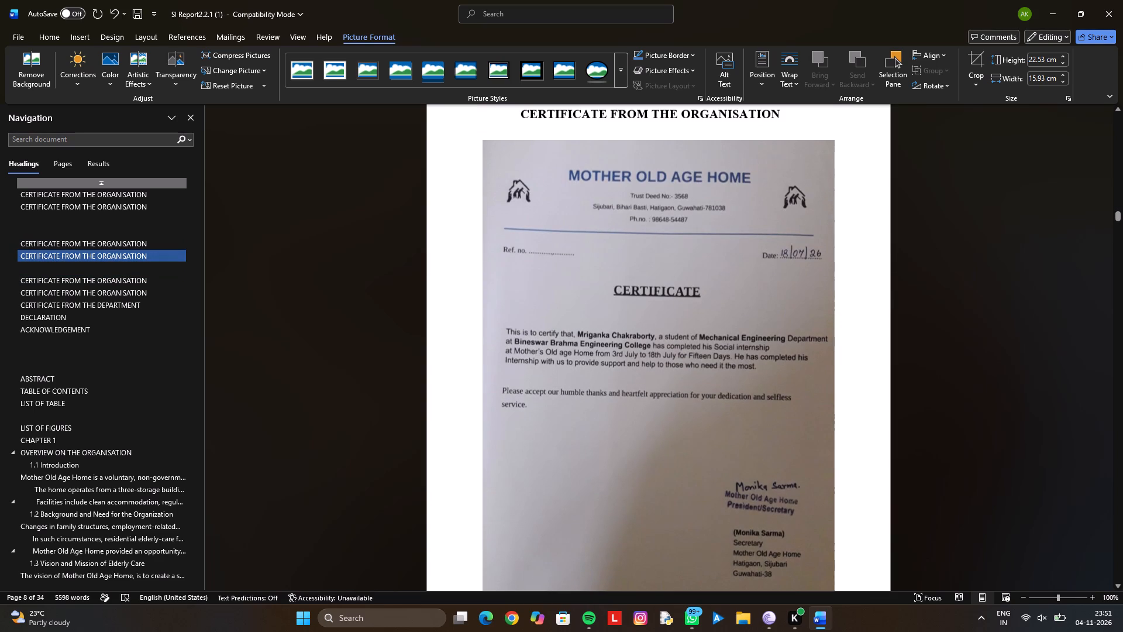
{"action": "left_click", "coordinate": [571, 287]}
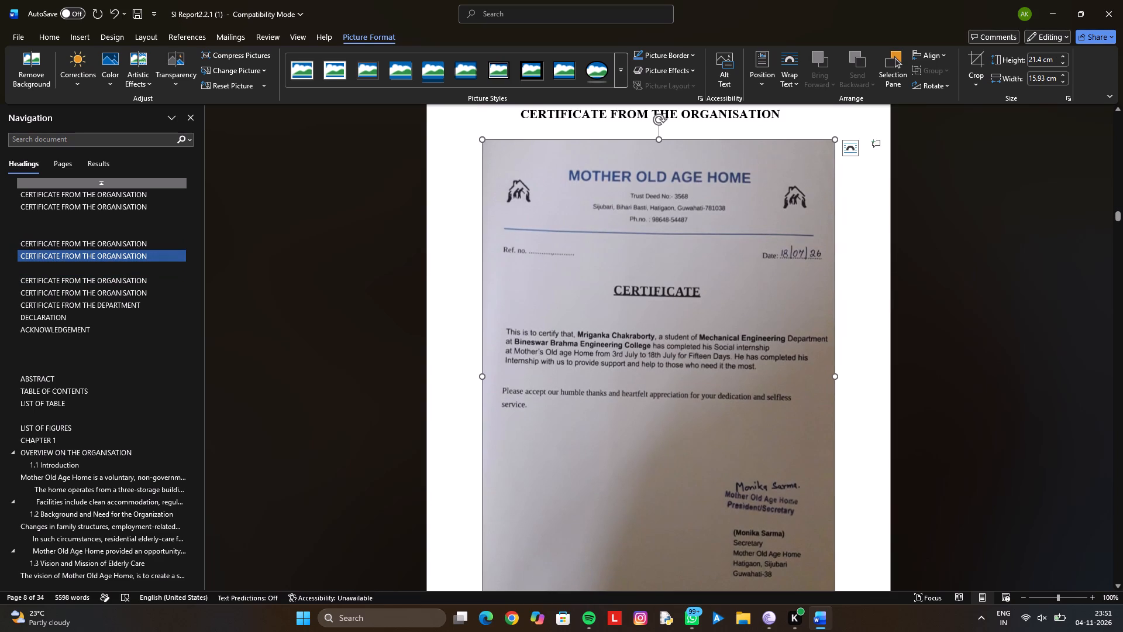
{"action": "key", "text": "Delete"}
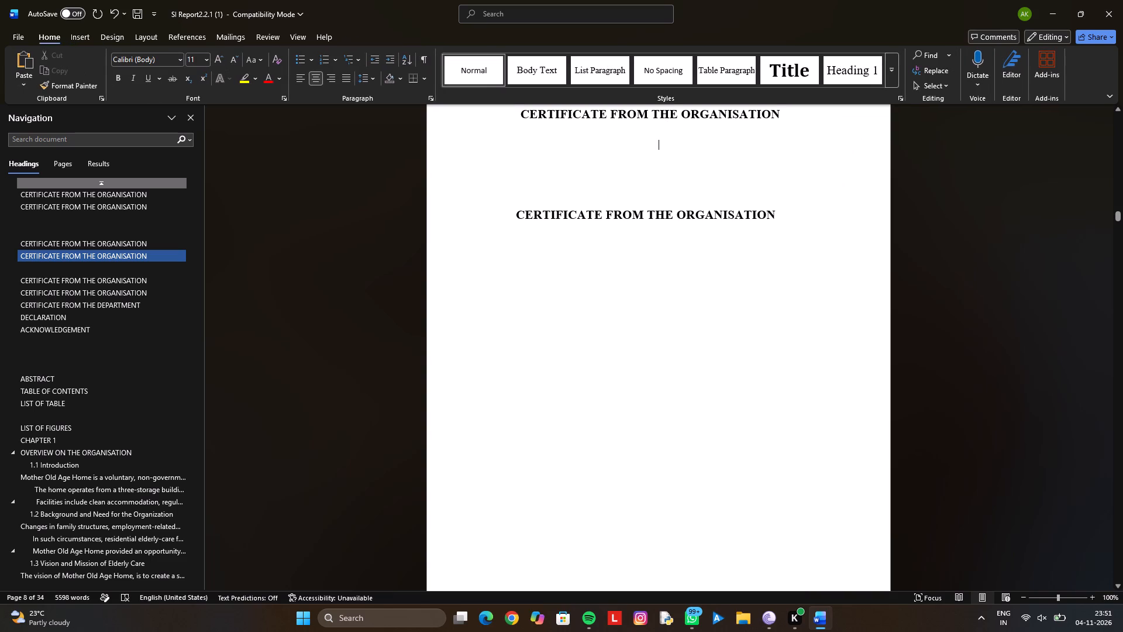
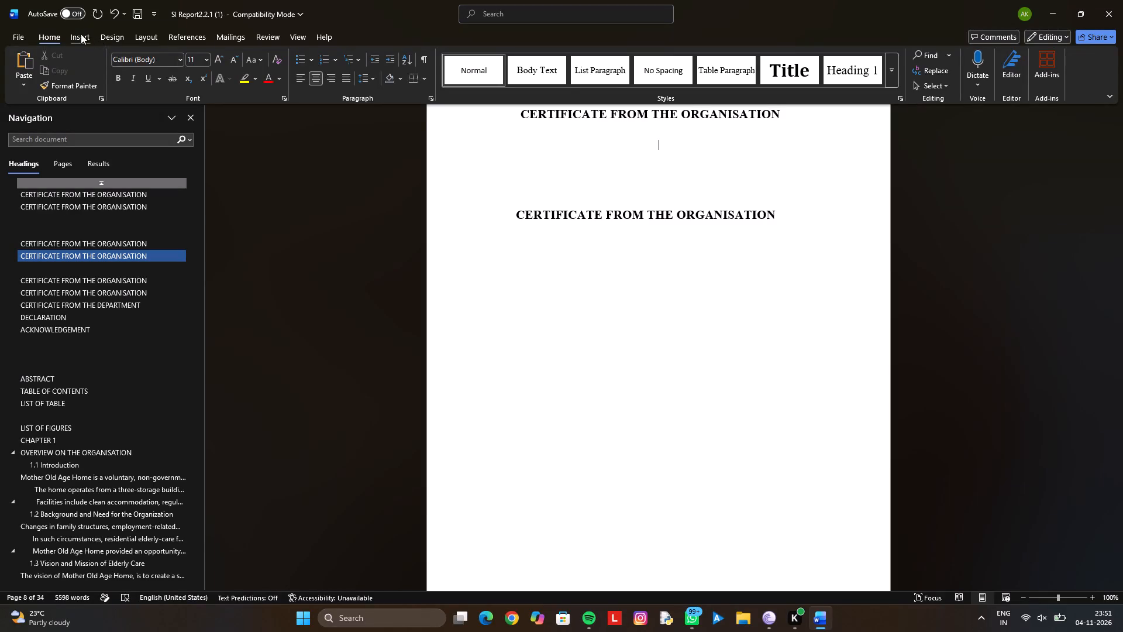
Insert the picture WhatsApp Image 2026-11-04 at 11.48.16 PM from the Criterion Games folder below the page vii CERTIFICATE FROM THE ORGANISATION heading.
{"action": "left_click", "coordinate": [80, 33]}
{"action": "left_click", "coordinate": [142, 56]}
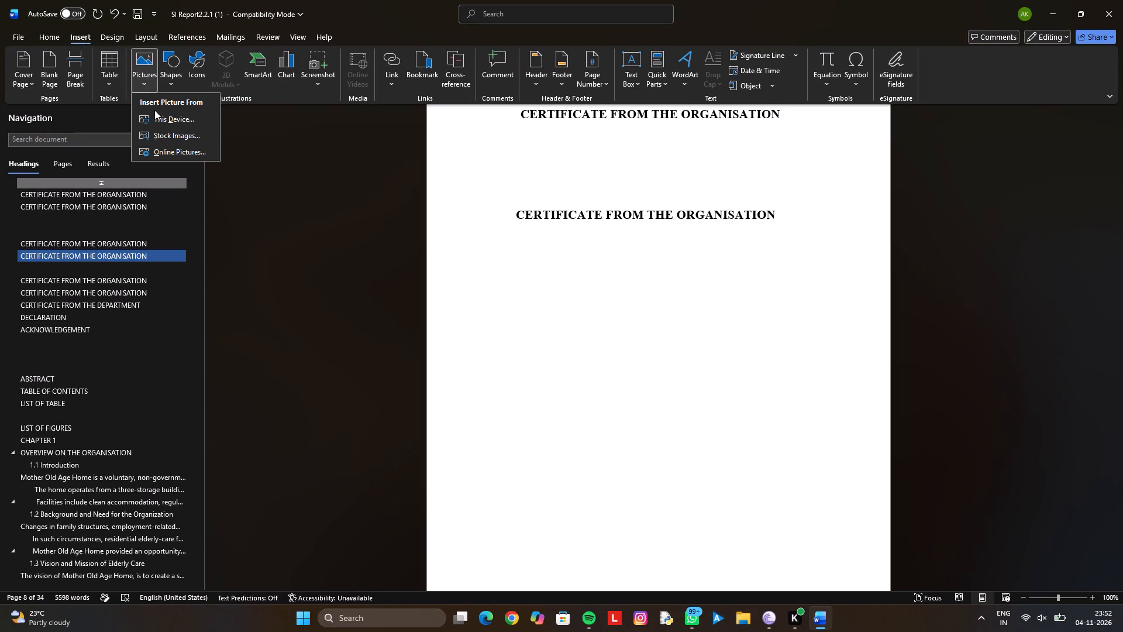
{"action": "left_click", "coordinate": [158, 117]}
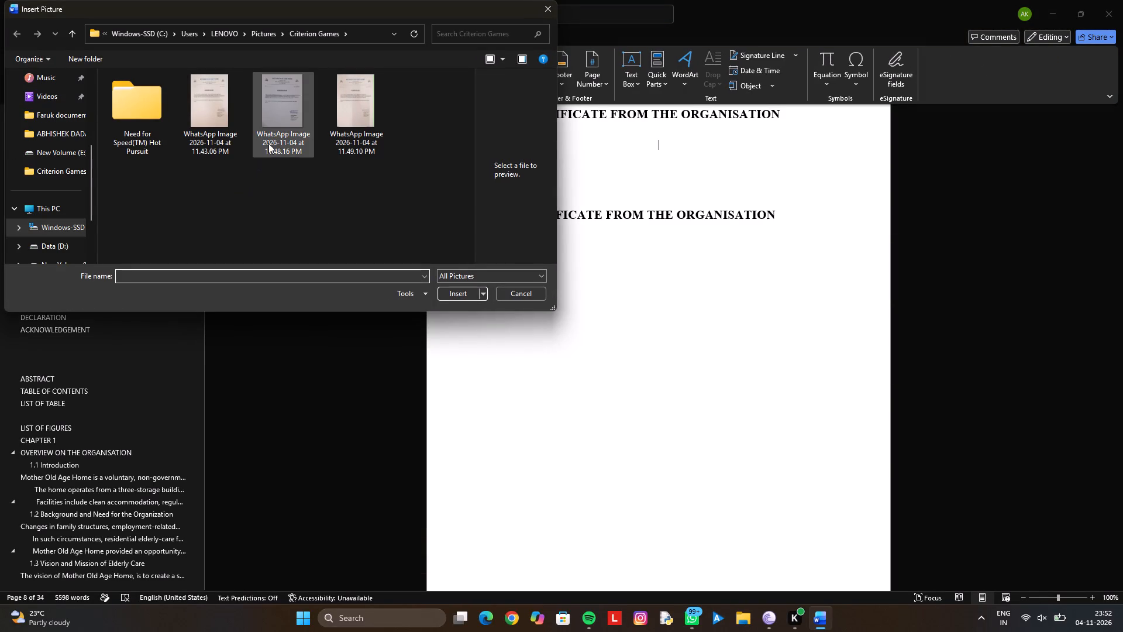
{"action": "left_click", "coordinate": [287, 119]}
{"action": "left_click", "coordinate": [463, 293]}
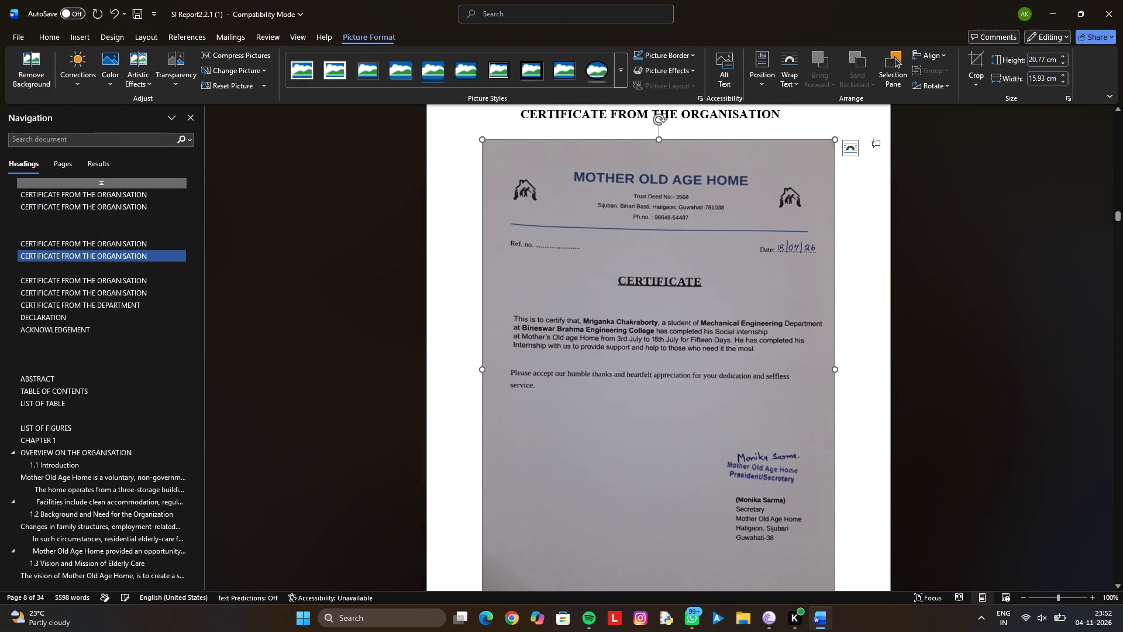
Examine the inserted certificate and the other organisation certificate pages before and after it, checking each picture and its placement under its heading.
{"action": "scroll", "coordinate": [602, 329], "scroll_direction": "up", "scroll_amount": 1}
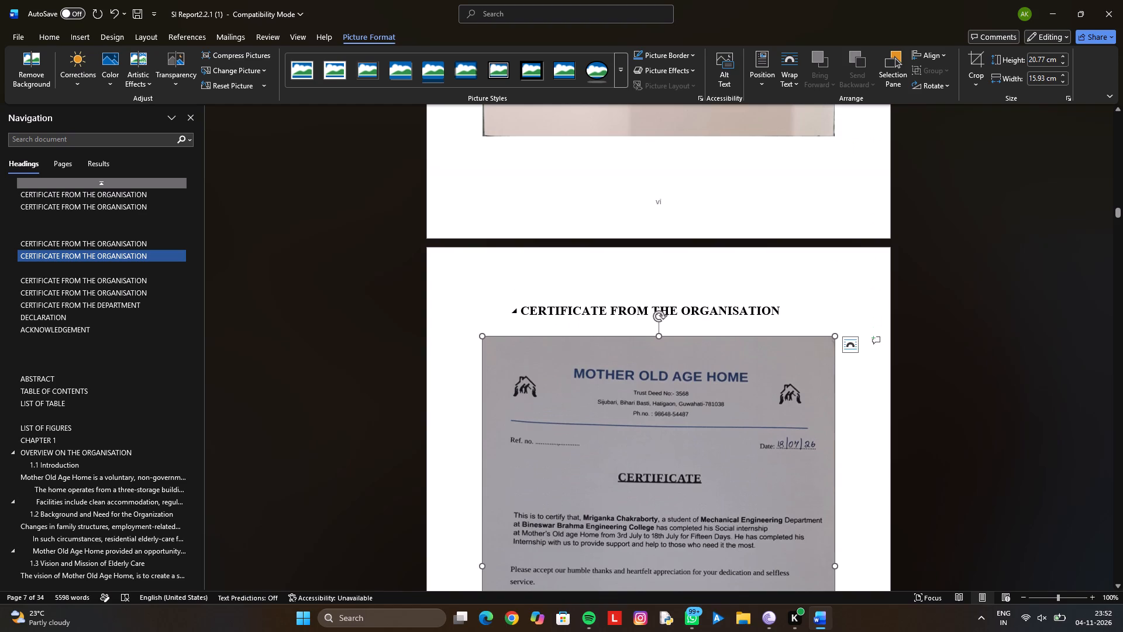
{"action": "scroll", "coordinate": [603, 329], "scroll_direction": "down", "scroll_amount": 2}
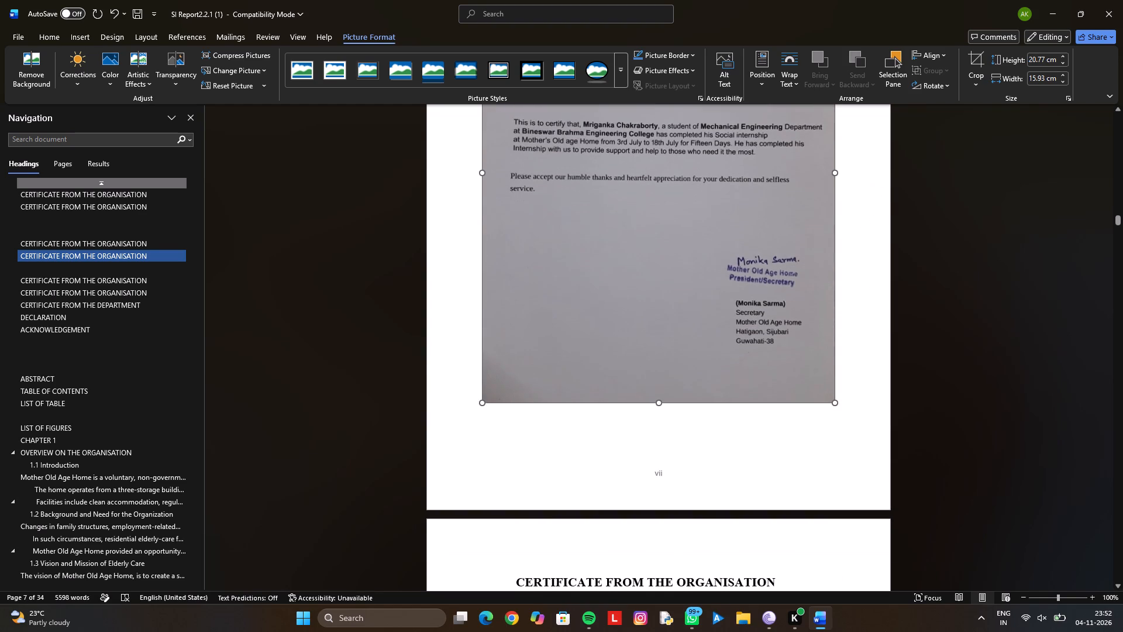
{"action": "scroll", "coordinate": [602, 325], "scroll_direction": "down", "scroll_amount": 4}
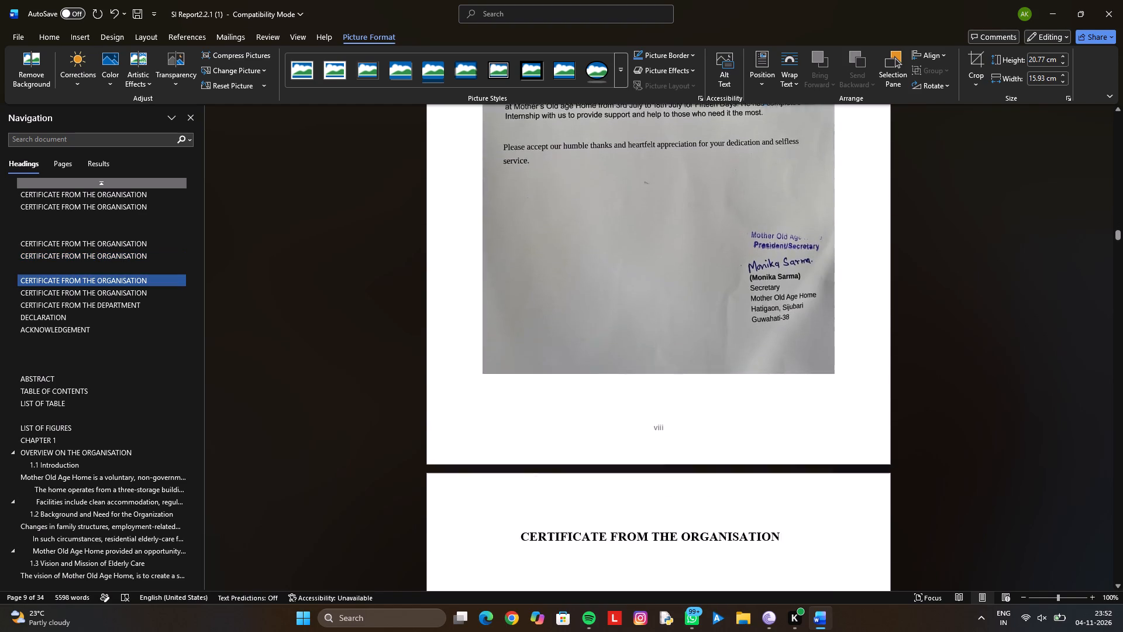
{"action": "scroll", "coordinate": [589, 325], "scroll_direction": "down", "scroll_amount": 3}
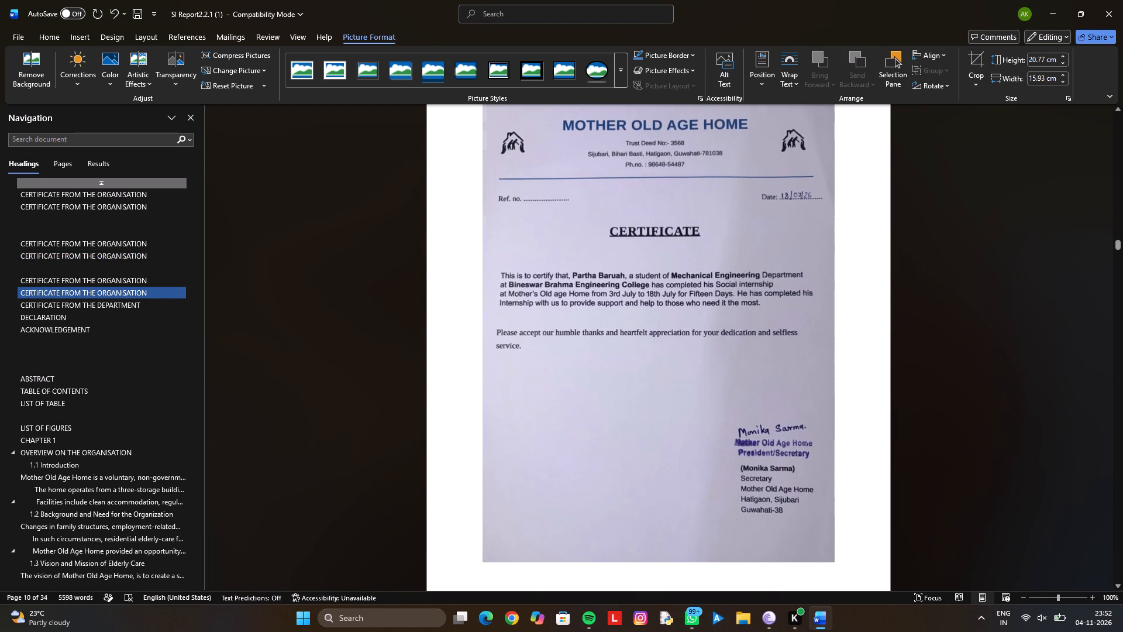
{"action": "scroll", "coordinate": [588, 325], "scroll_direction": "down", "scroll_amount": 2}
{"action": "scroll", "coordinate": [588, 325], "scroll_direction": "up", "scroll_amount": 4}
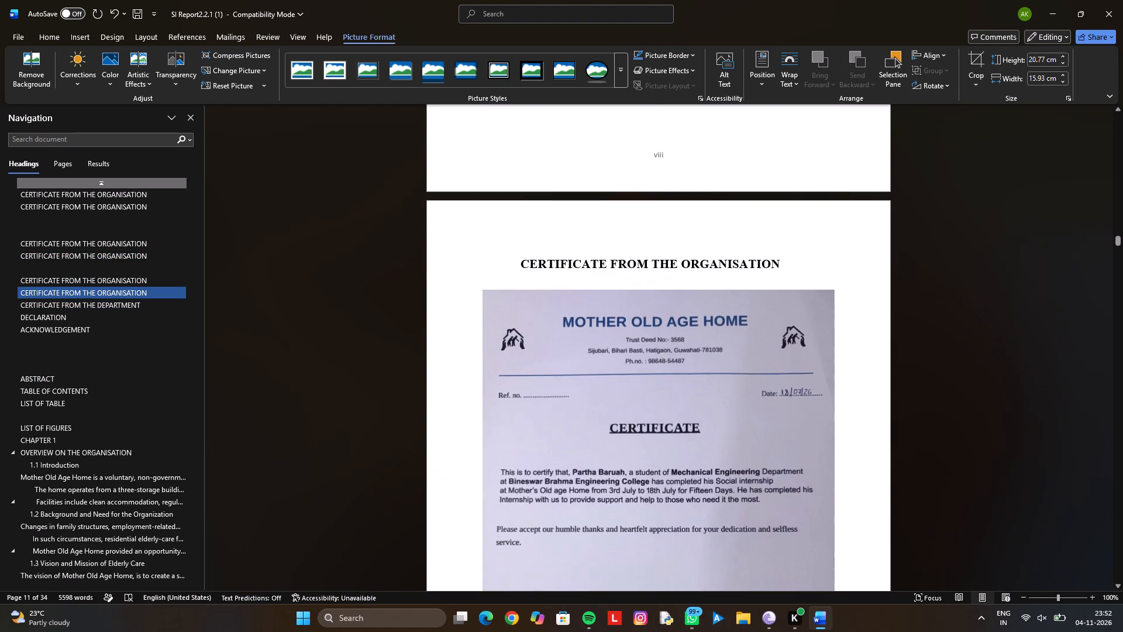
{"action": "scroll", "coordinate": [588, 323], "scroll_direction": "up", "scroll_amount": 6}
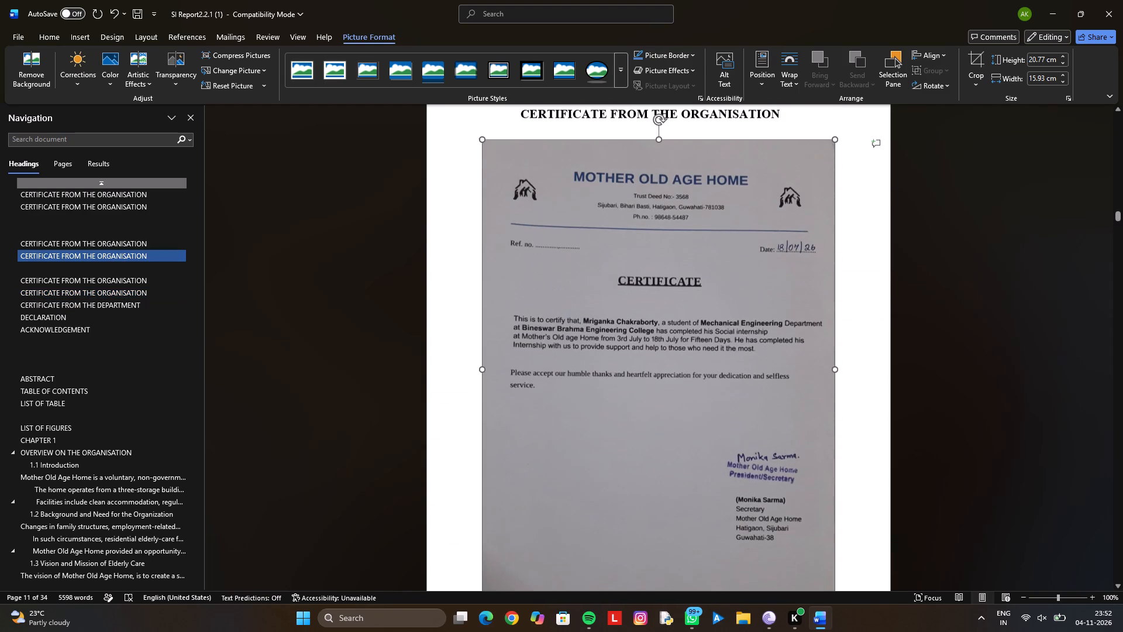
{"action": "scroll", "coordinate": [588, 323], "scroll_direction": "up", "scroll_amount": 1}
{"action": "scroll", "coordinate": [471, 617], "scroll_direction": "up", "scroll_amount": 2}
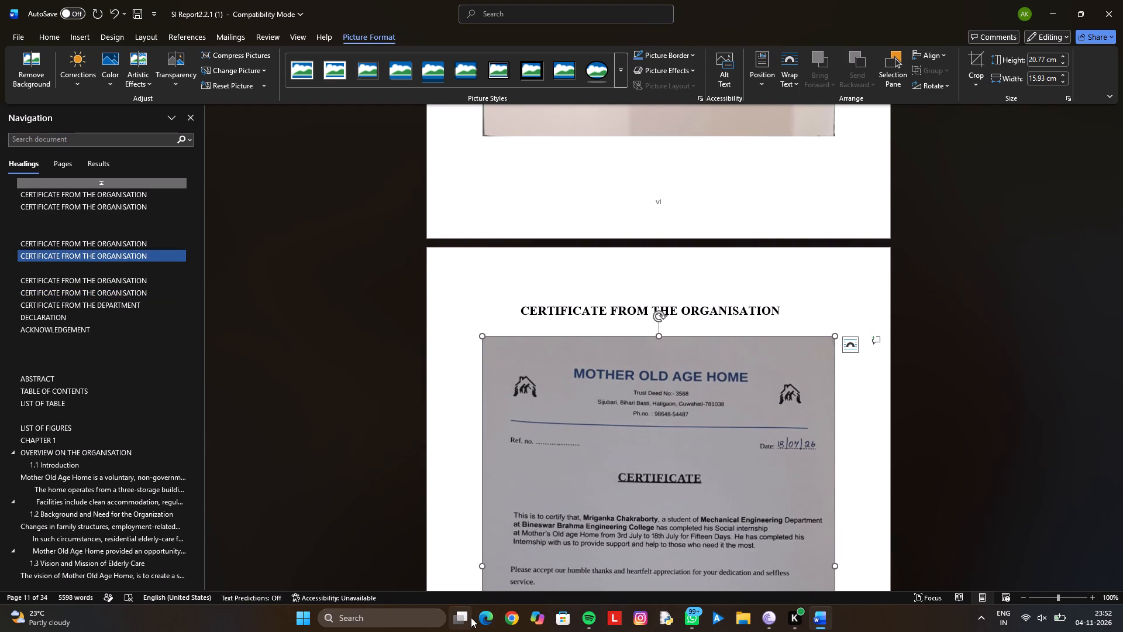
{"action": "scroll", "coordinate": [574, 334], "scroll_direction": "up", "scroll_amount": 3}
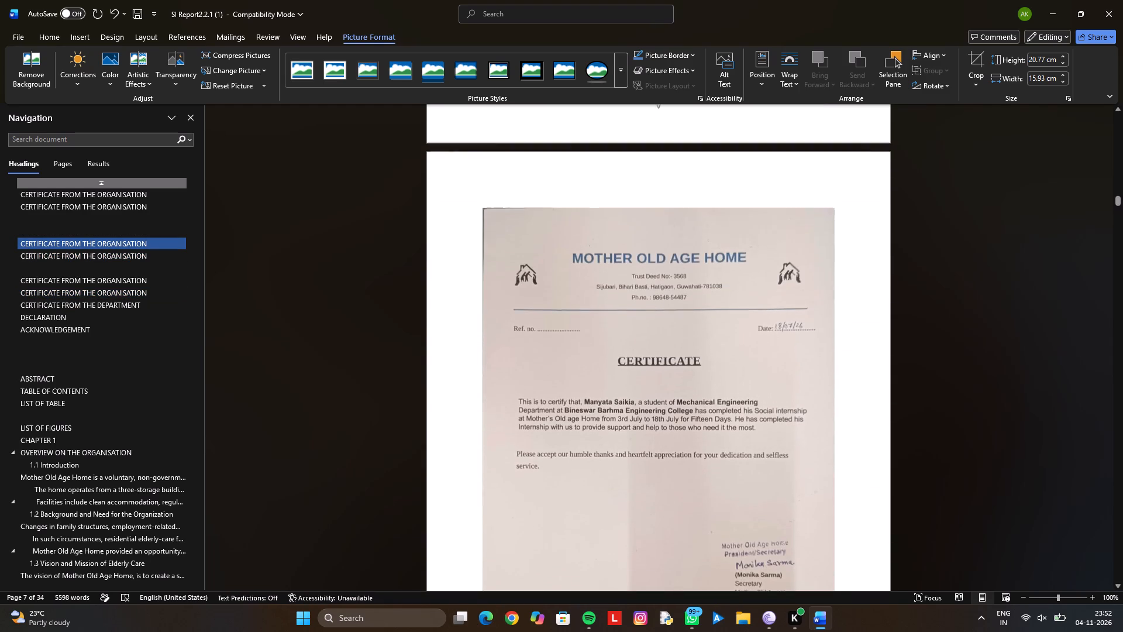
{"action": "scroll", "coordinate": [577, 322], "scroll_direction": "up", "scroll_amount": 5}
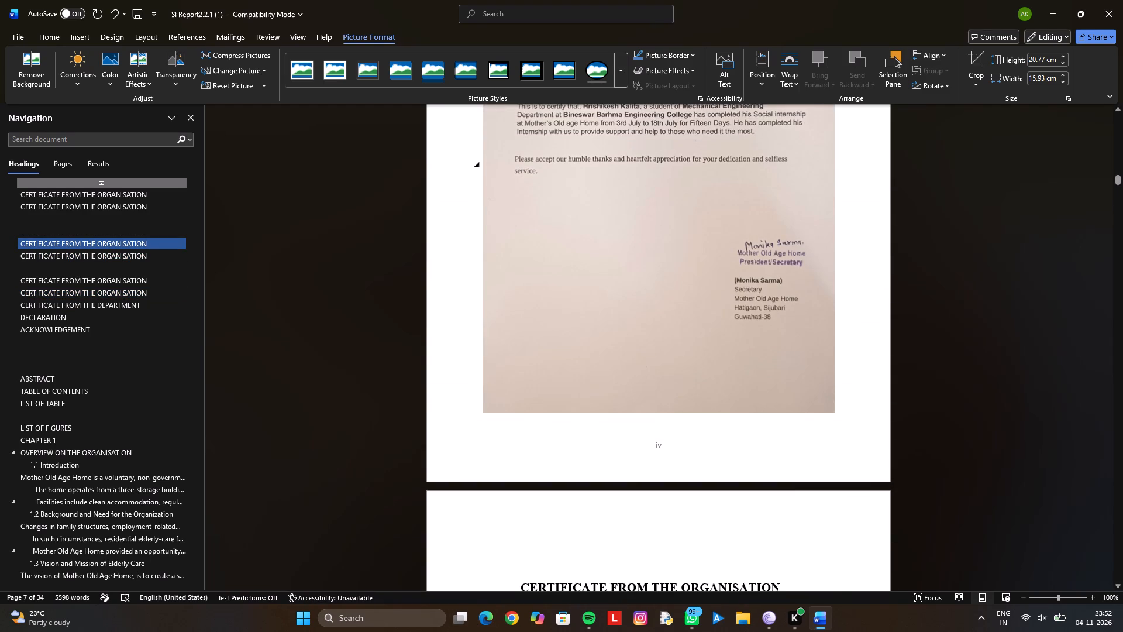
{"action": "scroll", "coordinate": [577, 322], "scroll_direction": "up", "scroll_amount": 5}
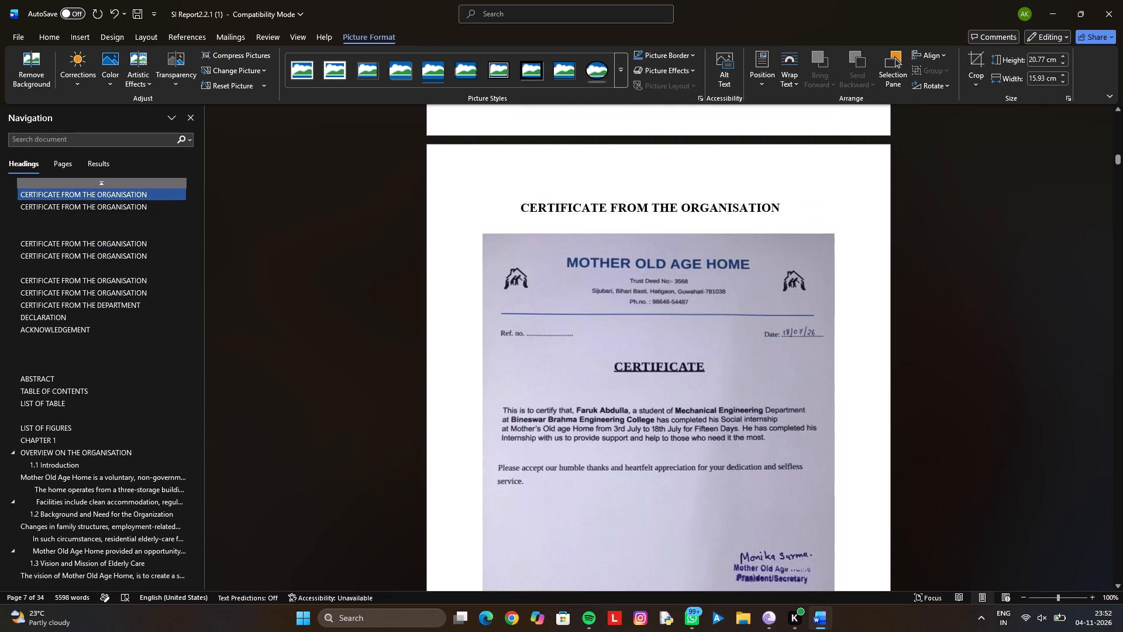
Examine the organisation certificate pages iii to vi, comparing how each certificate picture sits relative to its heading.
{"action": "scroll", "coordinate": [577, 336], "scroll_direction": "down", "scroll_amount": 1}
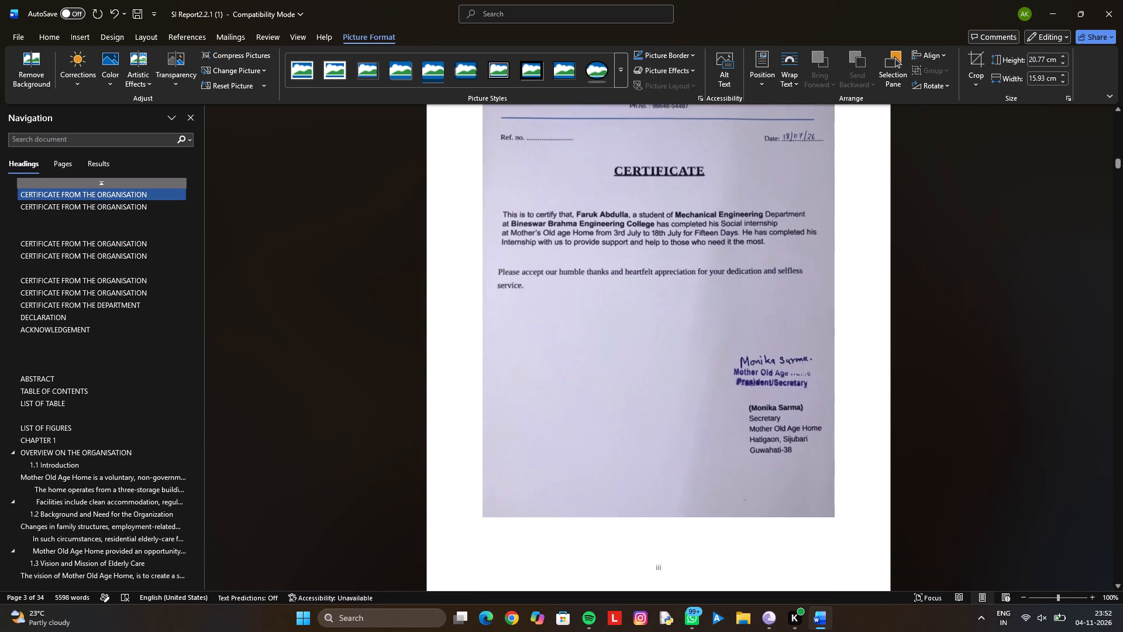
{"action": "scroll", "coordinate": [577, 336], "scroll_direction": "down", "scroll_amount": 3}
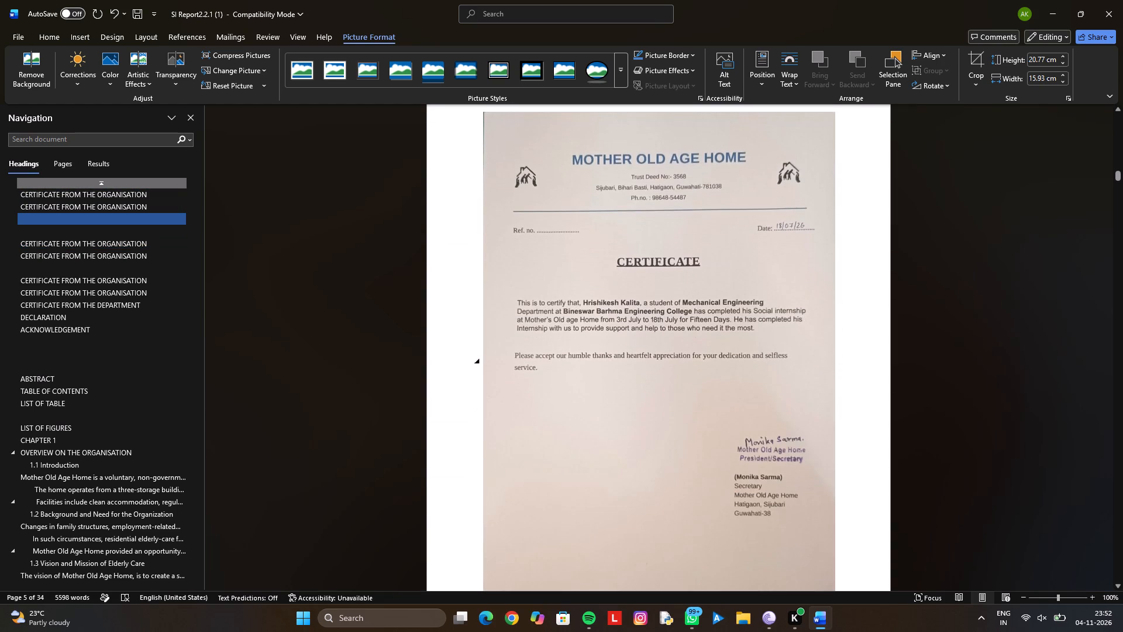
{"action": "scroll", "coordinate": [575, 338], "scroll_direction": "down", "scroll_amount": 3}
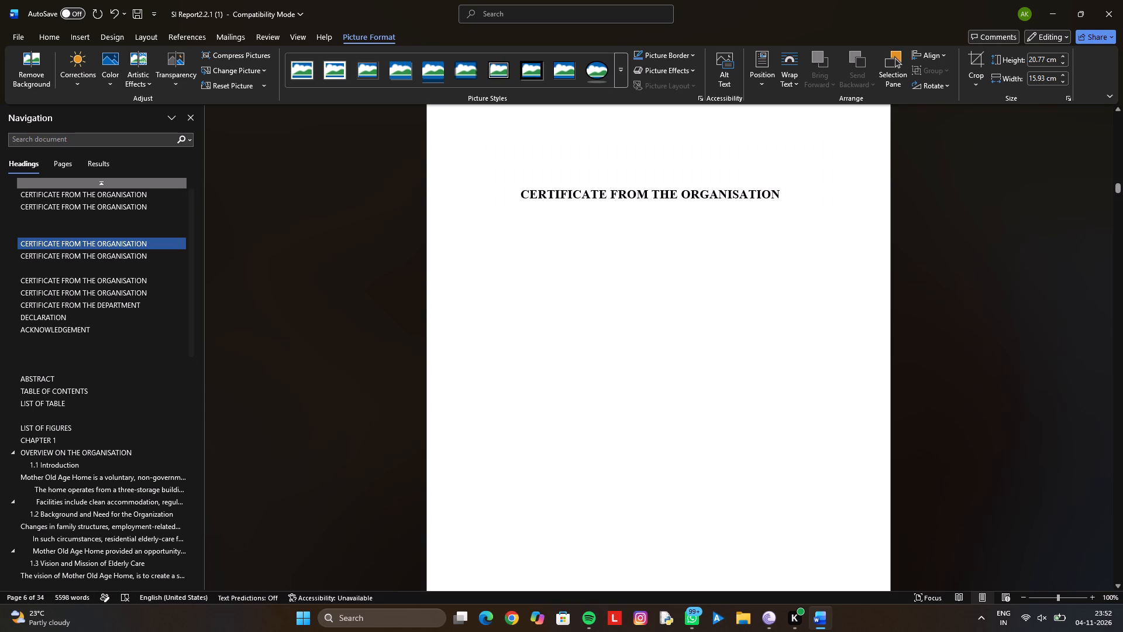
{"action": "scroll", "coordinate": [660, 412], "scroll_direction": "down", "scroll_amount": 1}
{"action": "scroll", "coordinate": [660, 412], "scroll_direction": "up", "scroll_amount": 6}
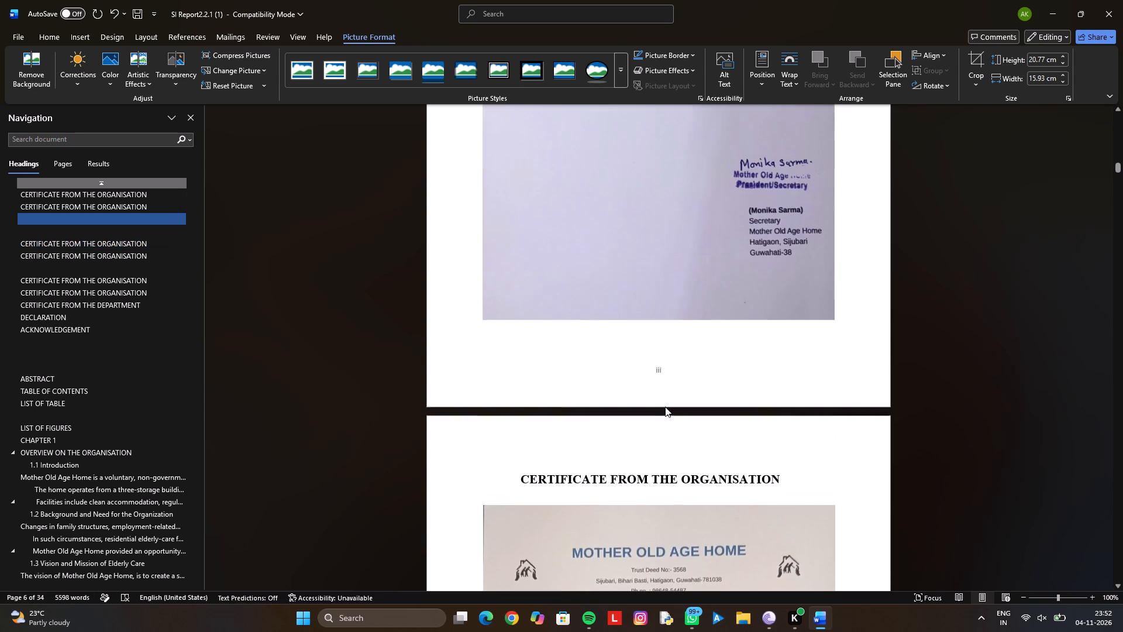
{"action": "scroll", "coordinate": [665, 407], "scroll_direction": "down", "scroll_amount": 5}
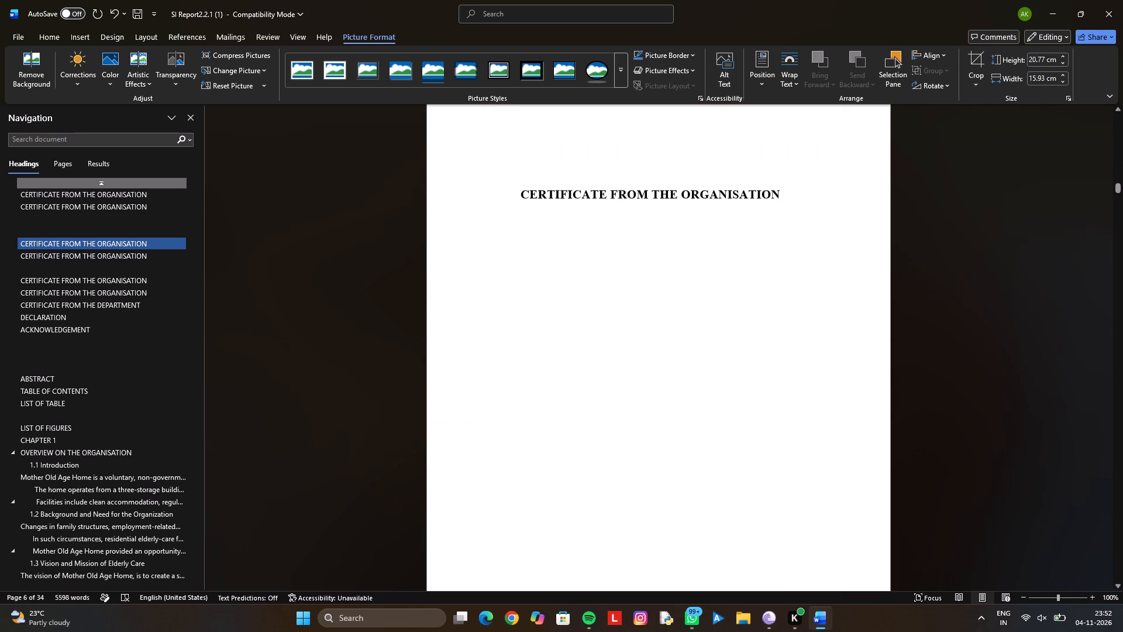
{"action": "scroll", "coordinate": [570, 503], "scroll_direction": "down", "scroll_amount": 2}
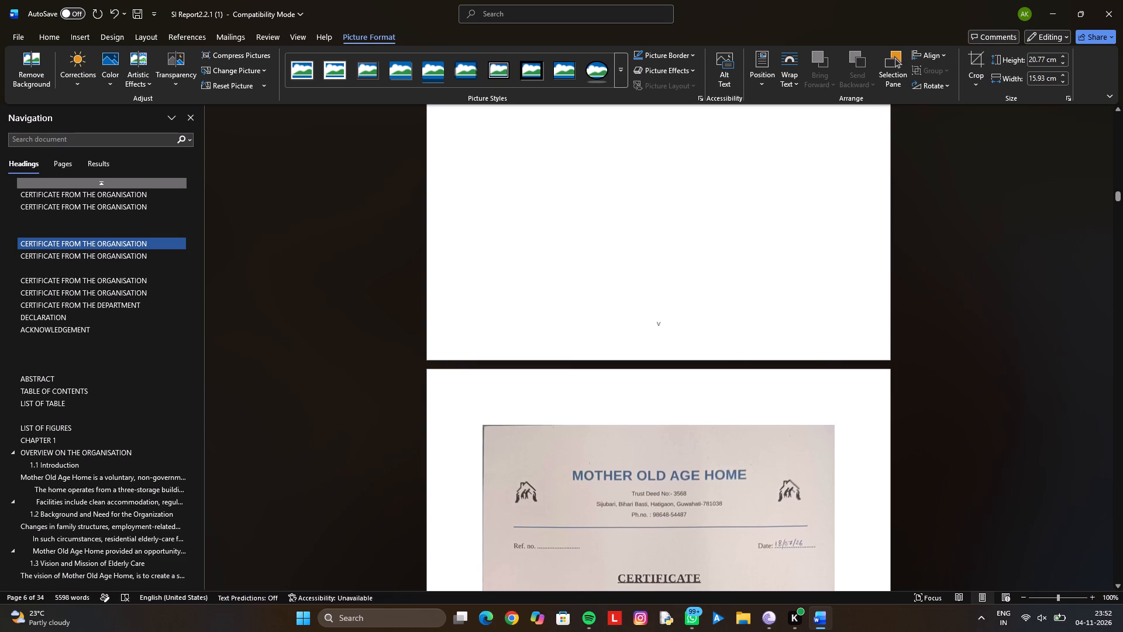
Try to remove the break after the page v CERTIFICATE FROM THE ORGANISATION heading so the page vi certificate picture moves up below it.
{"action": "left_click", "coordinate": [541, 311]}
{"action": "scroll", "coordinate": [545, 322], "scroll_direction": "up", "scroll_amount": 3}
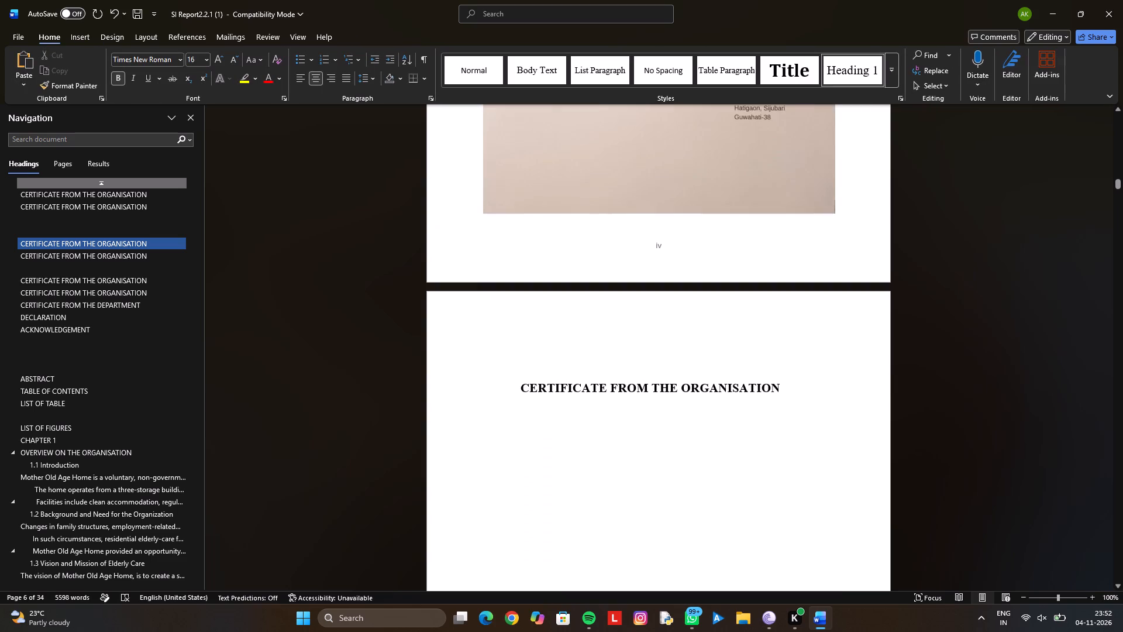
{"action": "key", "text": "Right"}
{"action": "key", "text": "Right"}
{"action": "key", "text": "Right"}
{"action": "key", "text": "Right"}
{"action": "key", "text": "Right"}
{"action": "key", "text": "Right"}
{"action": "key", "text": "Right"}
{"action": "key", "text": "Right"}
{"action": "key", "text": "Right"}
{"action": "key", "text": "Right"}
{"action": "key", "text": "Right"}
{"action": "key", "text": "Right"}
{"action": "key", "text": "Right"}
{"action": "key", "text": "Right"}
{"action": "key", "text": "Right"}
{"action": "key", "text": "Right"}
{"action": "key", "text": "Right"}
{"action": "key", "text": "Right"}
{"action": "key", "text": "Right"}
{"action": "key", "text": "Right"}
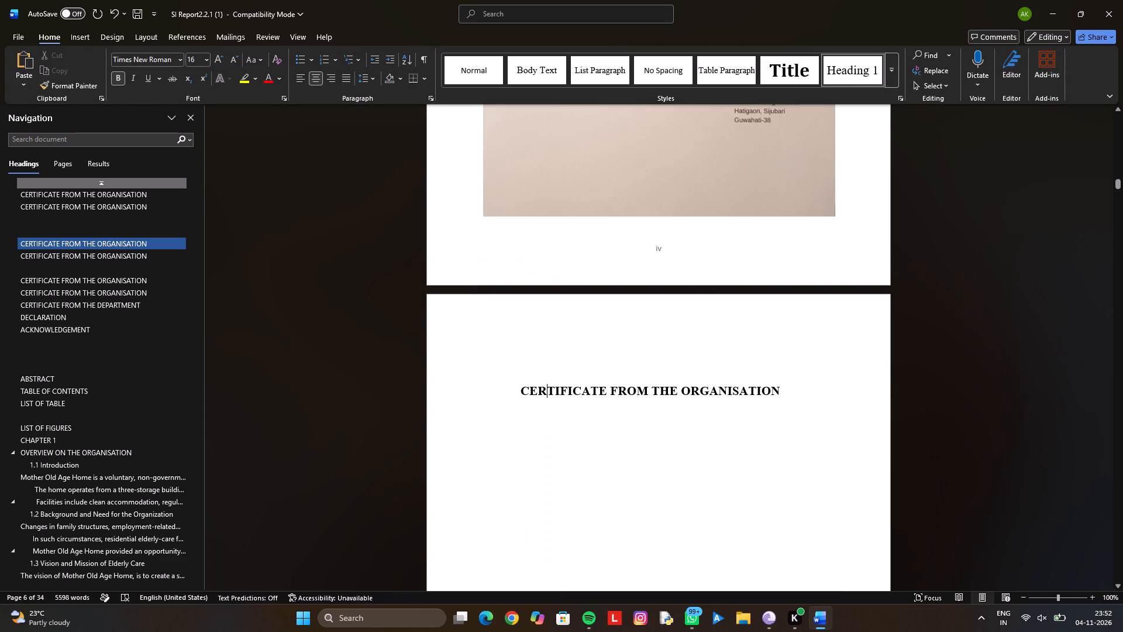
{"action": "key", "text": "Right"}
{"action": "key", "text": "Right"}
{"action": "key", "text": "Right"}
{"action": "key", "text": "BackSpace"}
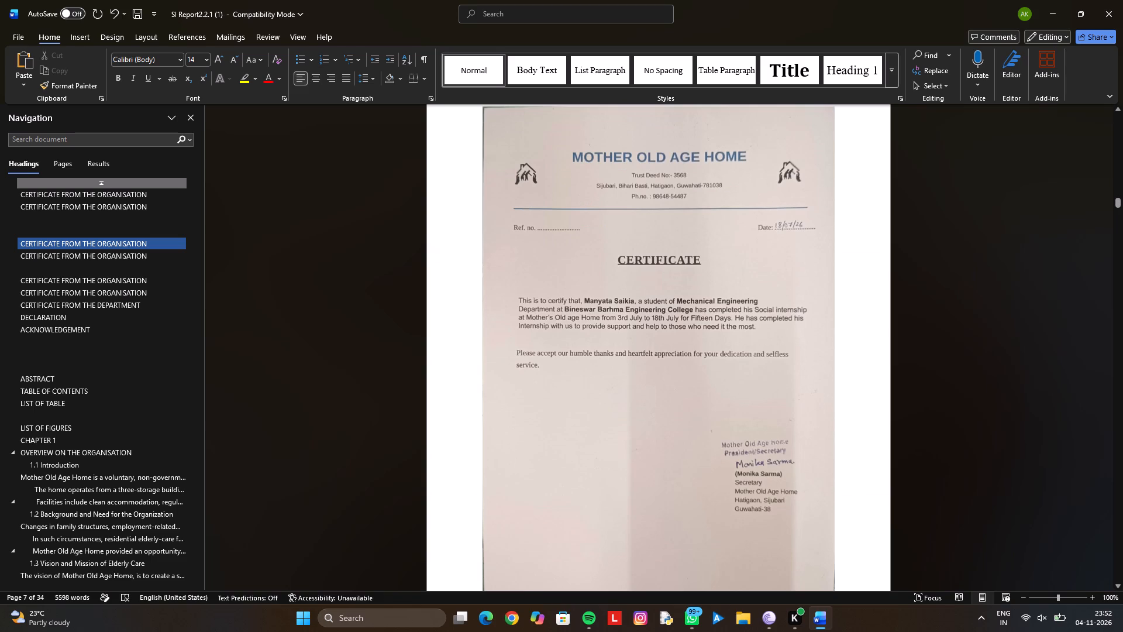
Place the text cursor at the end of the page v heading and step through the following lines to locate the gap before the picture.
{"action": "scroll", "coordinate": [687, 419], "scroll_direction": "up", "scroll_amount": 2}
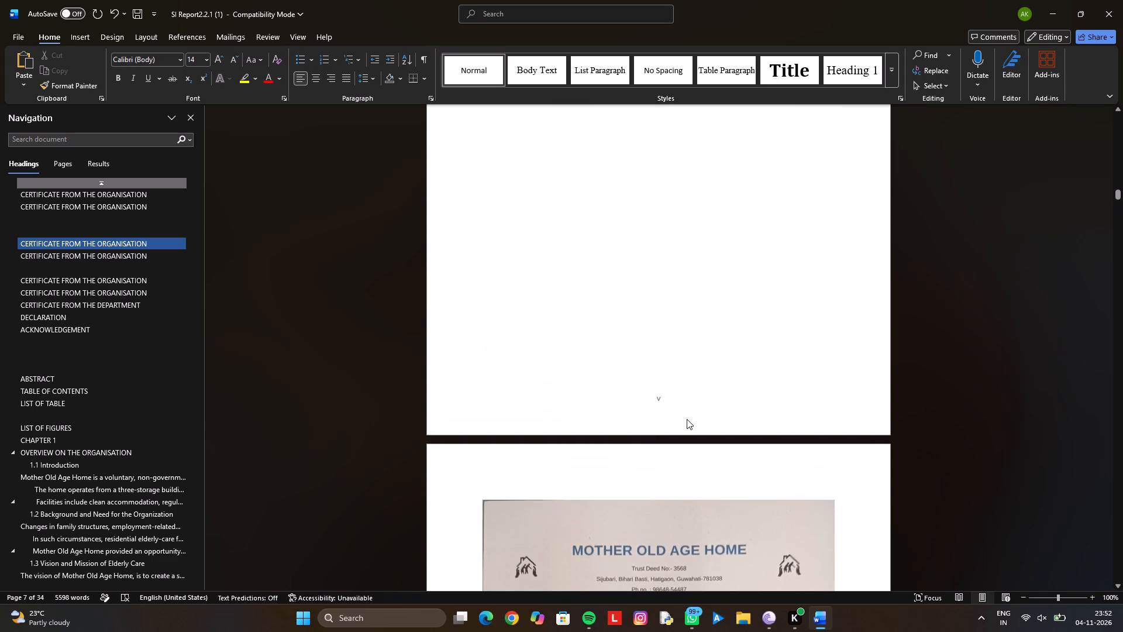
{"action": "scroll", "coordinate": [687, 419], "scroll_direction": "up", "scroll_amount": 5}
{"action": "scroll", "coordinate": [686, 419], "scroll_direction": "down", "scroll_amount": 3}
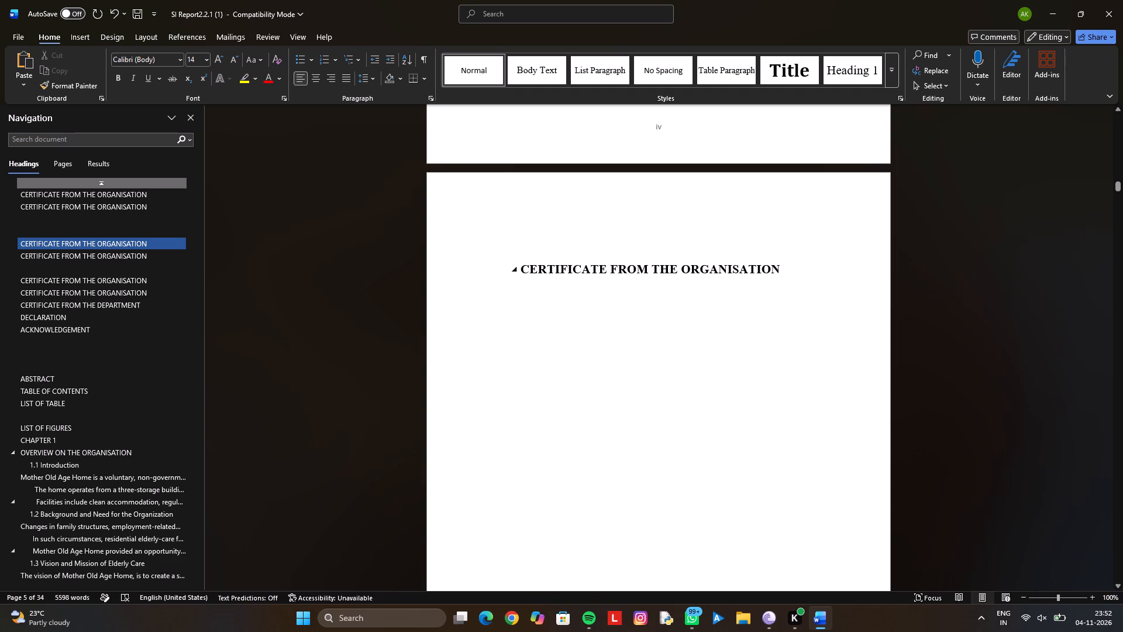
{"action": "left_click", "coordinate": [786, 266]}
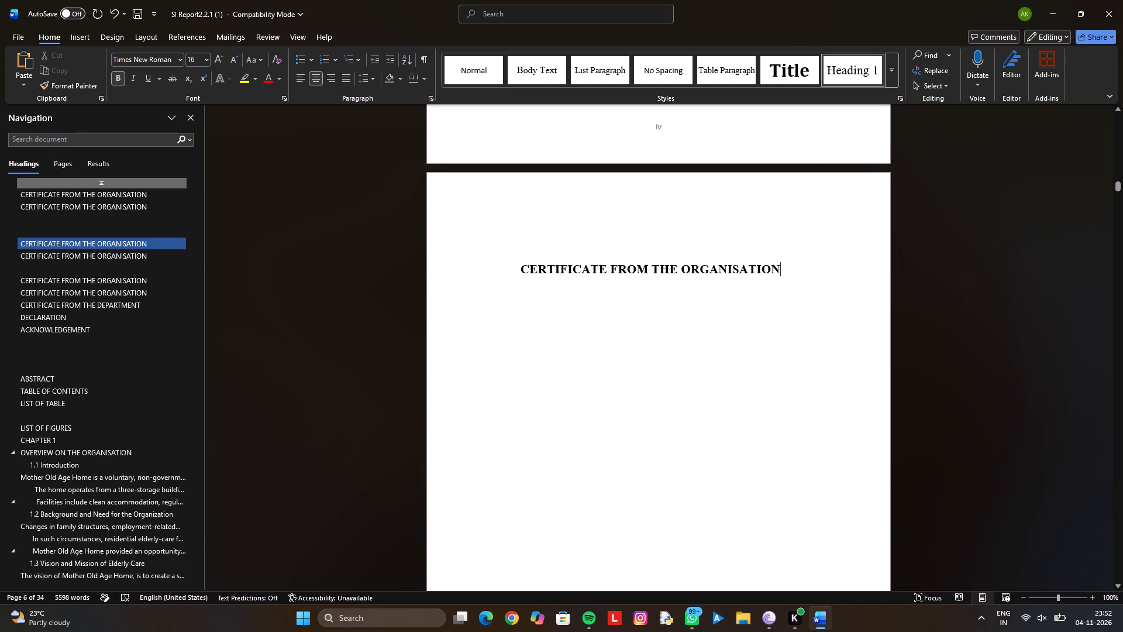
{"action": "key", "text": "Down"}
{"action": "key", "text": "Down"}
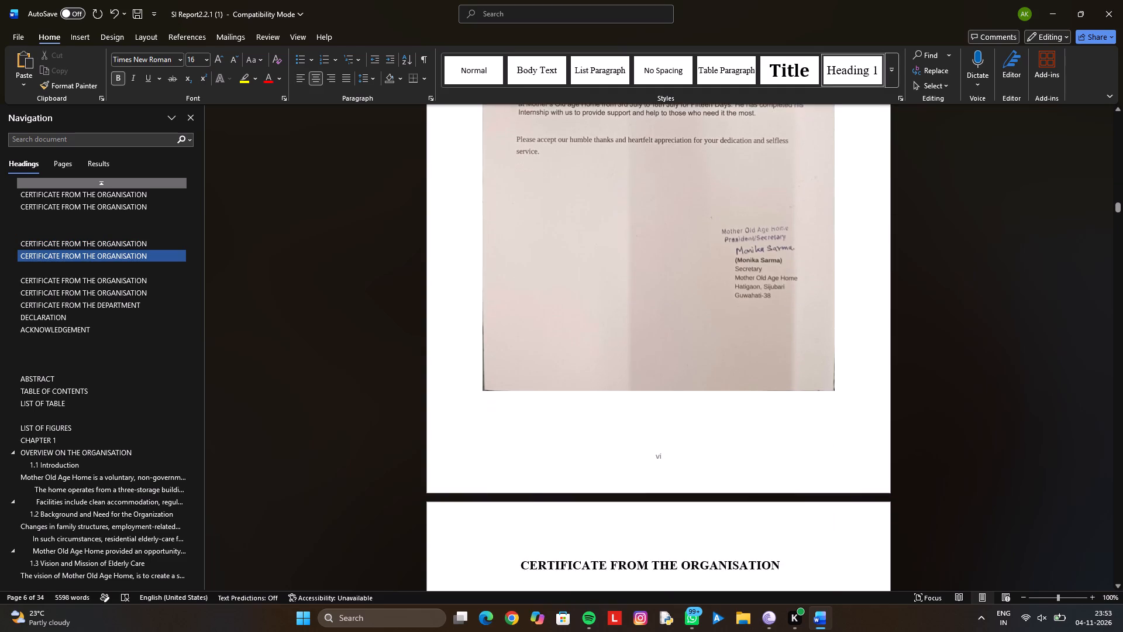
{"action": "key", "text": "Down"}
{"action": "key", "text": "Up"}
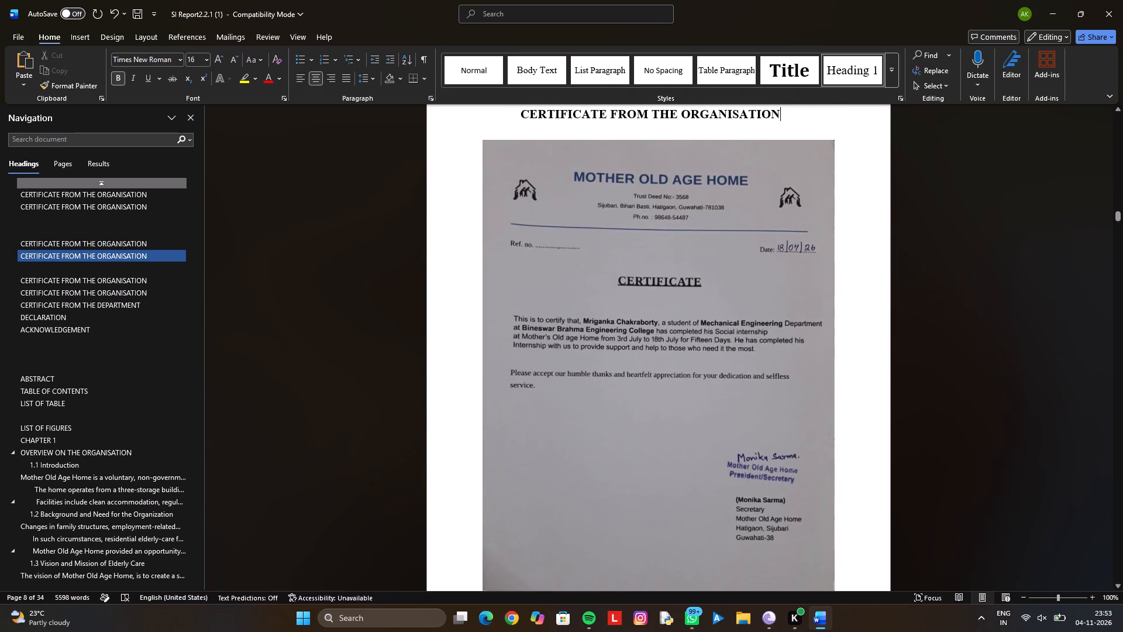
{"action": "key", "text": "Up"}
{"action": "key", "text": "Up"}
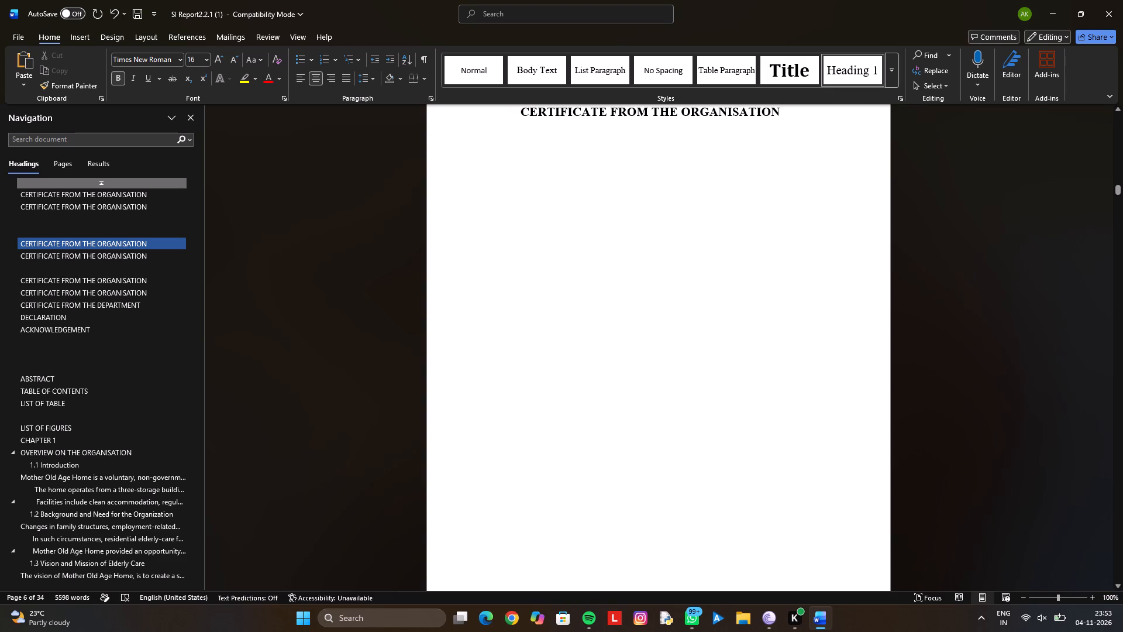
Zoom out to 80% and examine the front pages side by side, comparing the headings and certificate pictures on pages iii to vii.
{"action": "scroll", "coordinate": [729, 335], "scroll_direction": "down", "scroll_amount": 2, "text": "ctrl"}
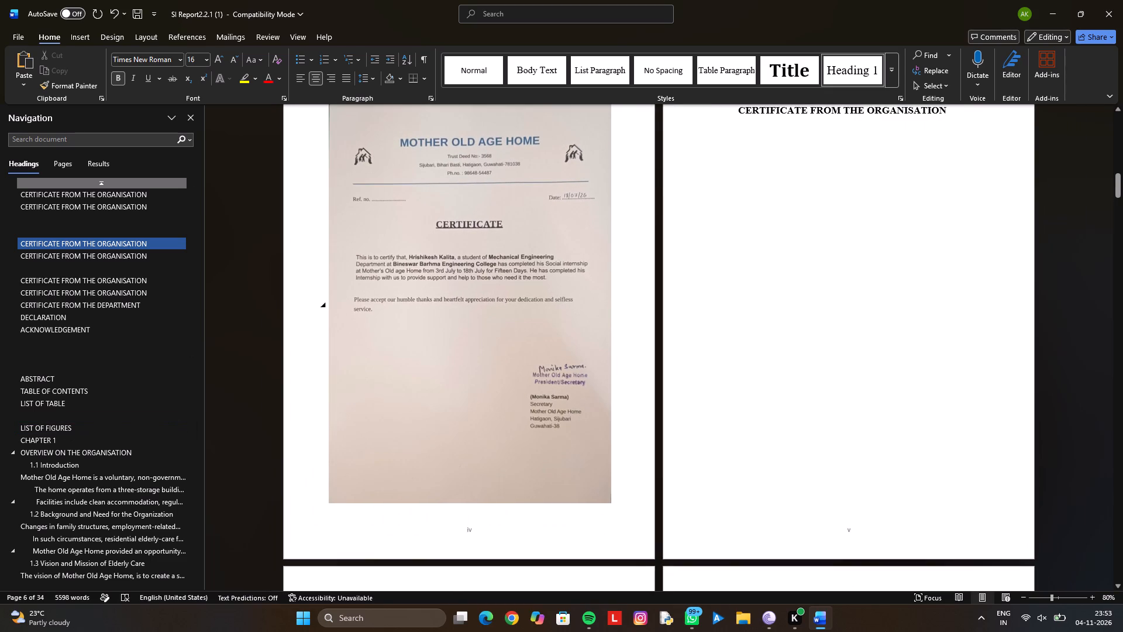
{"action": "scroll", "coordinate": [470, 281], "scroll_direction": "down", "scroll_amount": 2}
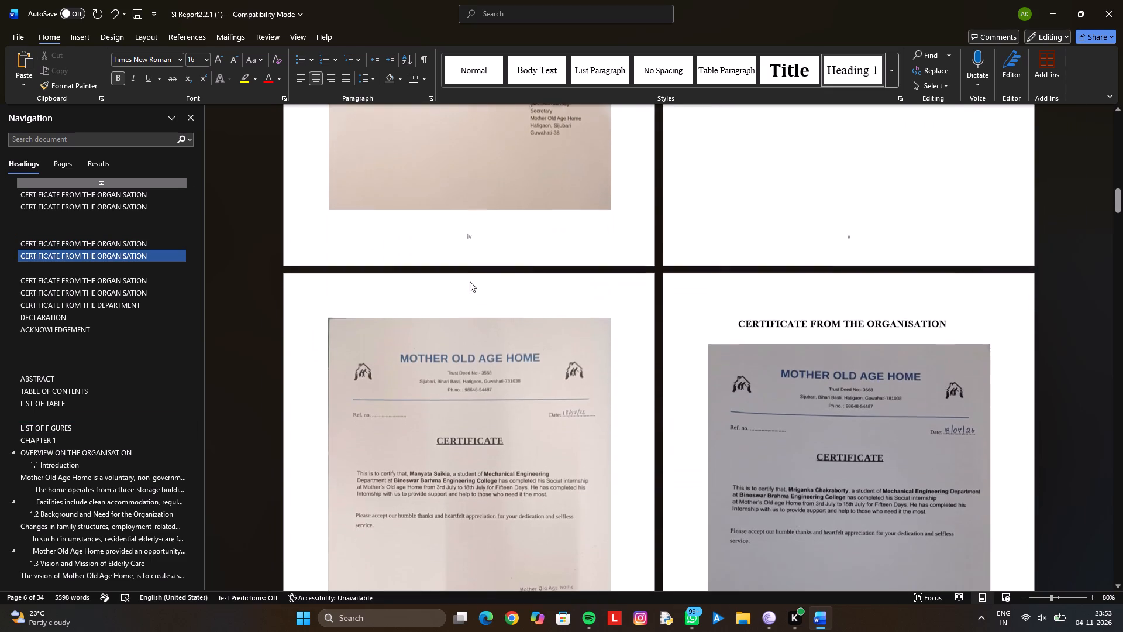
{"action": "scroll", "coordinate": [470, 281], "scroll_direction": "up", "scroll_amount": 6}
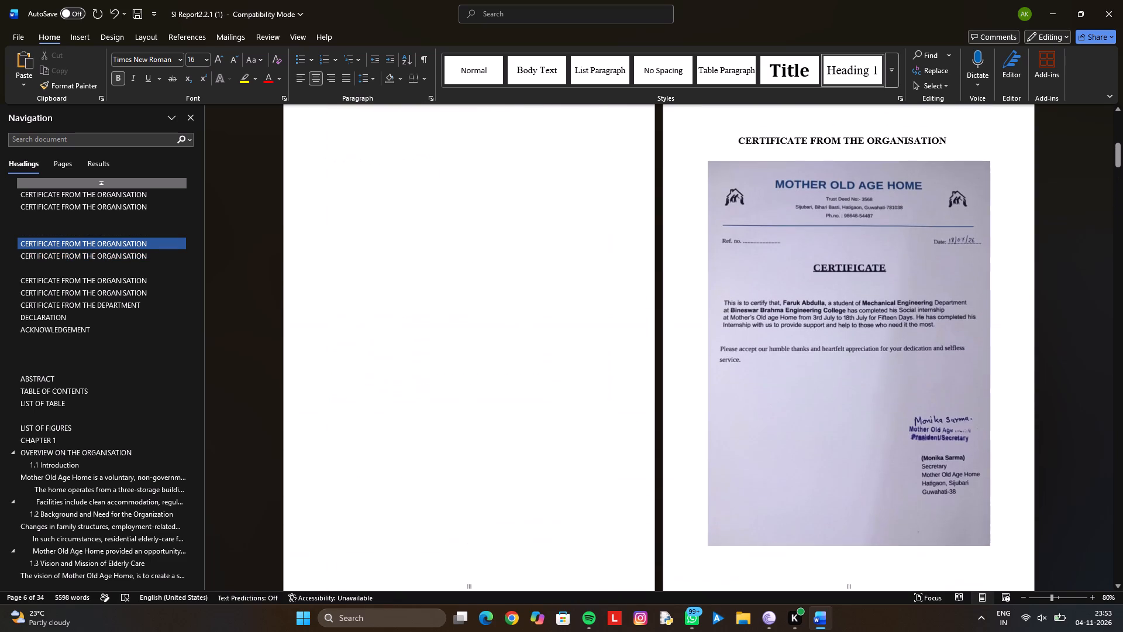
{"action": "scroll", "coordinate": [470, 281], "scroll_direction": "up", "scroll_amount": 2}
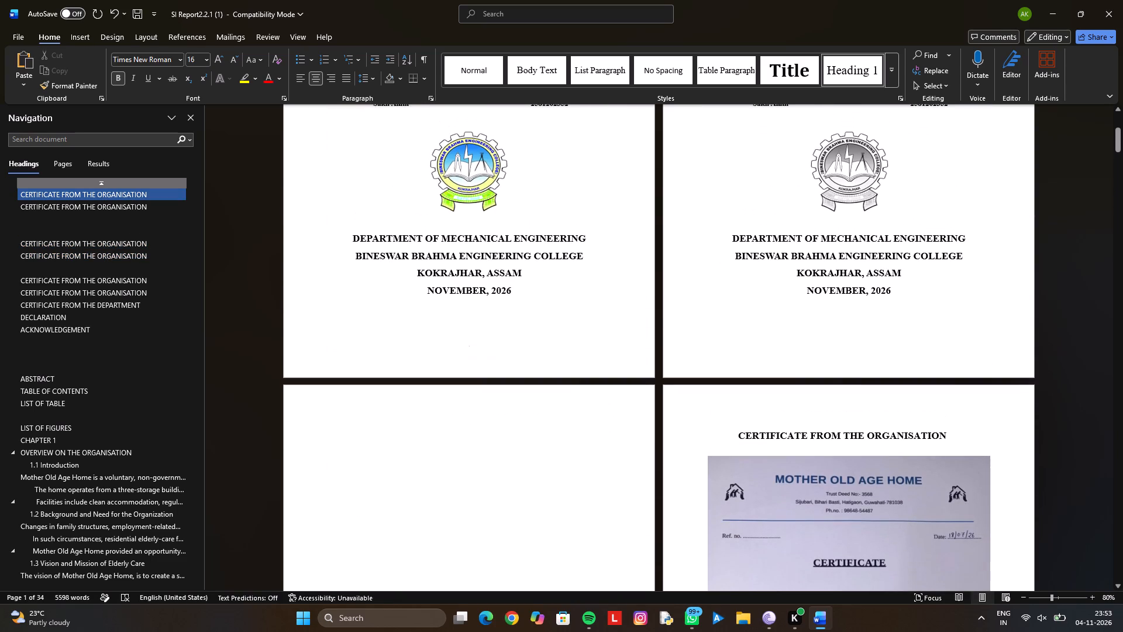
{"action": "scroll", "coordinate": [695, 424], "scroll_direction": "down", "scroll_amount": 1}
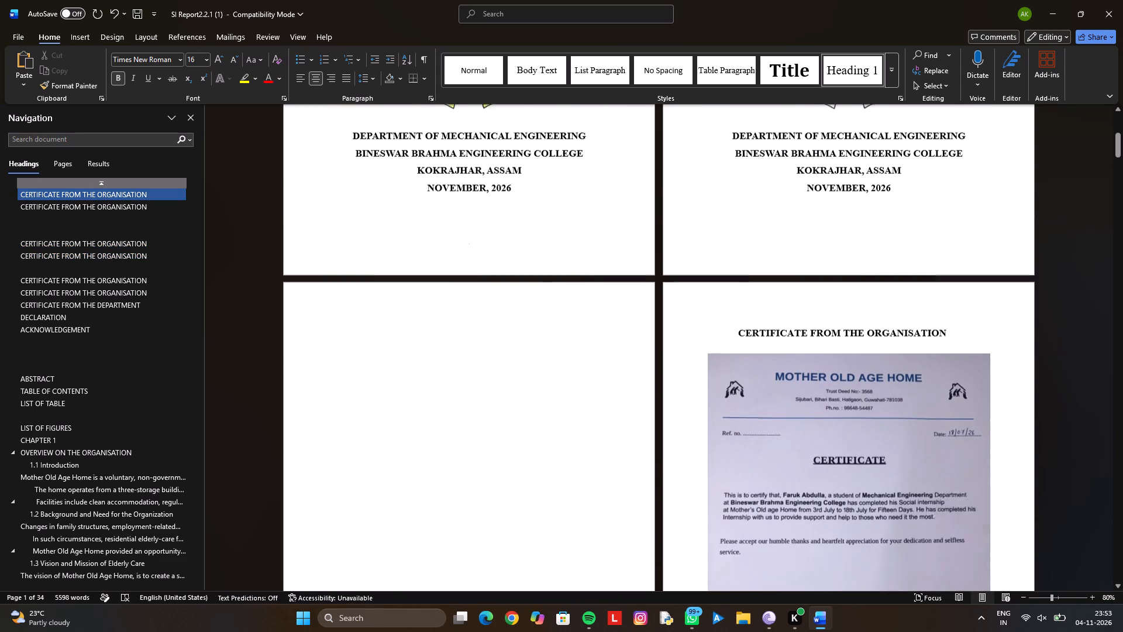
{"action": "scroll", "coordinate": [849, 302], "scroll_direction": "down", "scroll_amount": 3}
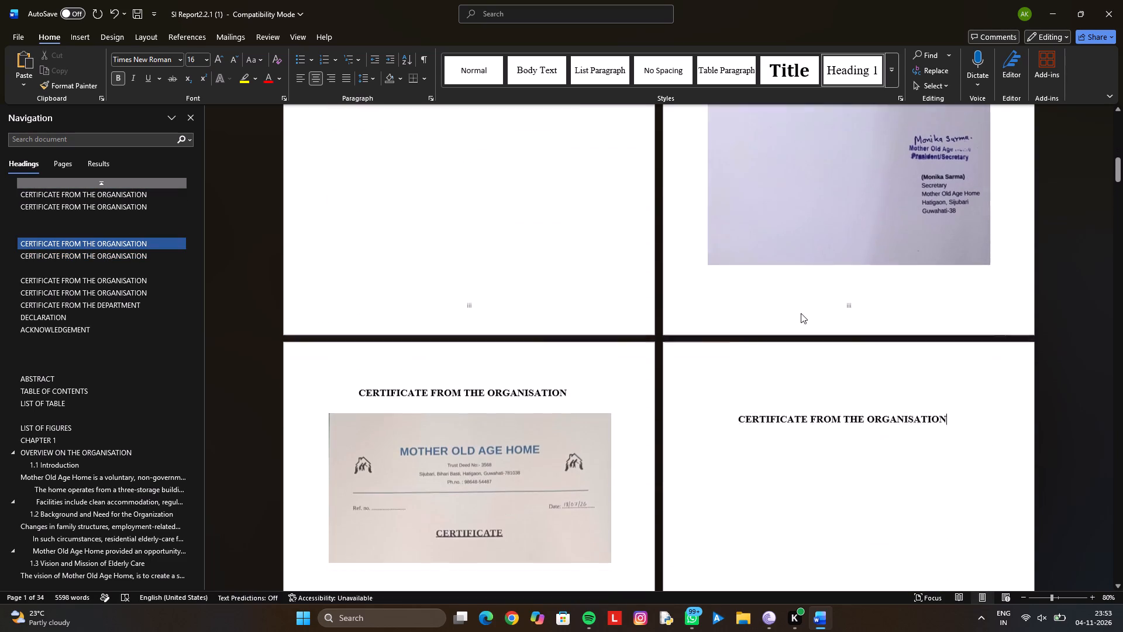
{"action": "scroll", "coordinate": [601, 346], "scroll_direction": "down", "scroll_amount": 2}
{"action": "scroll", "coordinate": [548, 359], "scroll_direction": "down", "scroll_amount": 2}
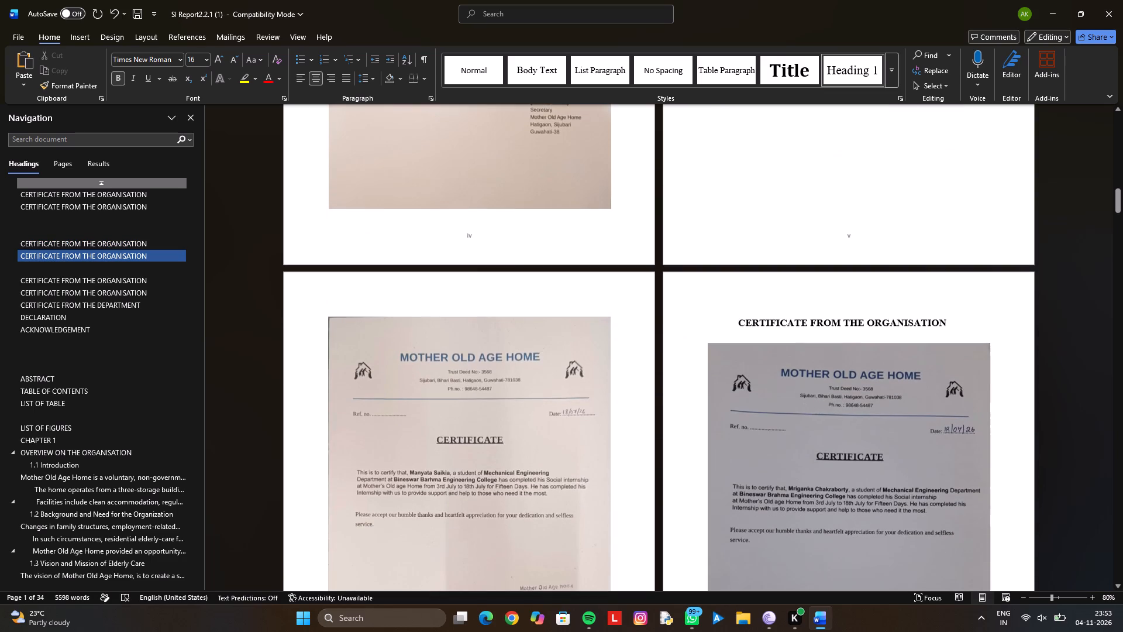
{"action": "scroll", "coordinate": [547, 360], "scroll_direction": "down", "scroll_amount": 1}
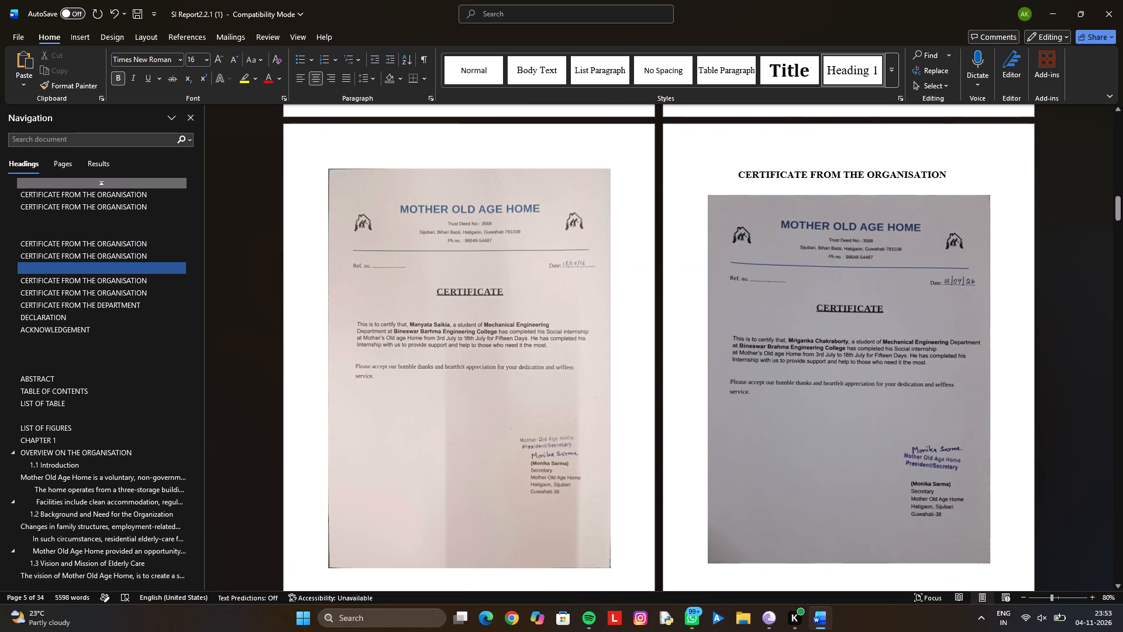
{"action": "scroll", "coordinate": [462, 376], "scroll_direction": "up", "scroll_amount": 4}
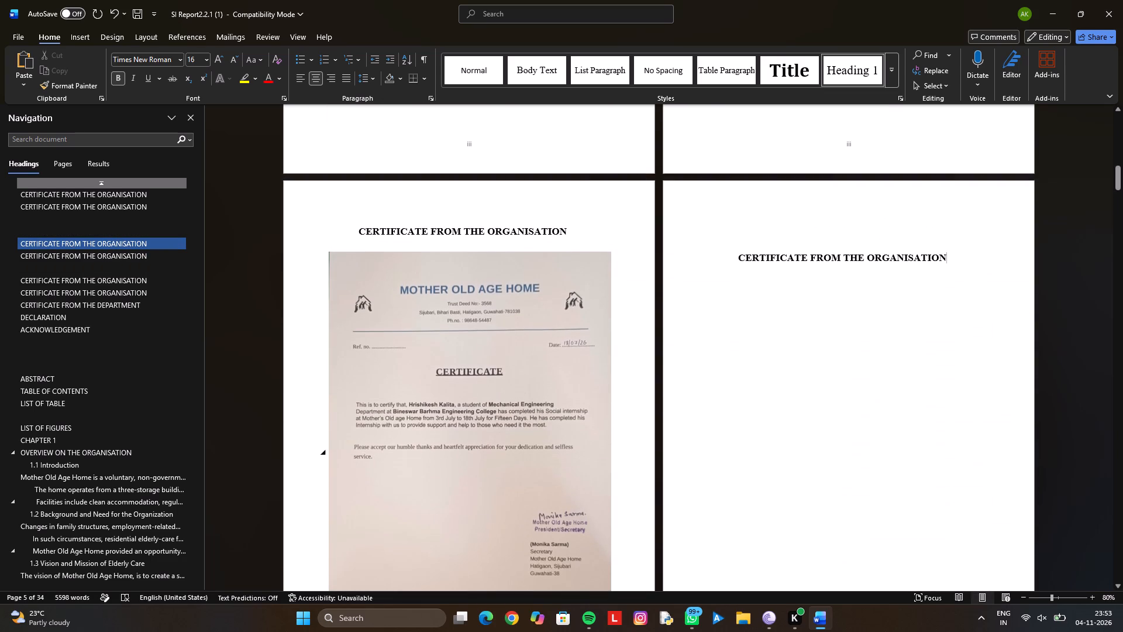
{"action": "scroll", "coordinate": [650, 352], "scroll_direction": "down", "scroll_amount": 1}
{"action": "scroll", "coordinate": [670, 338], "scroll_direction": "up", "scroll_amount": 2}
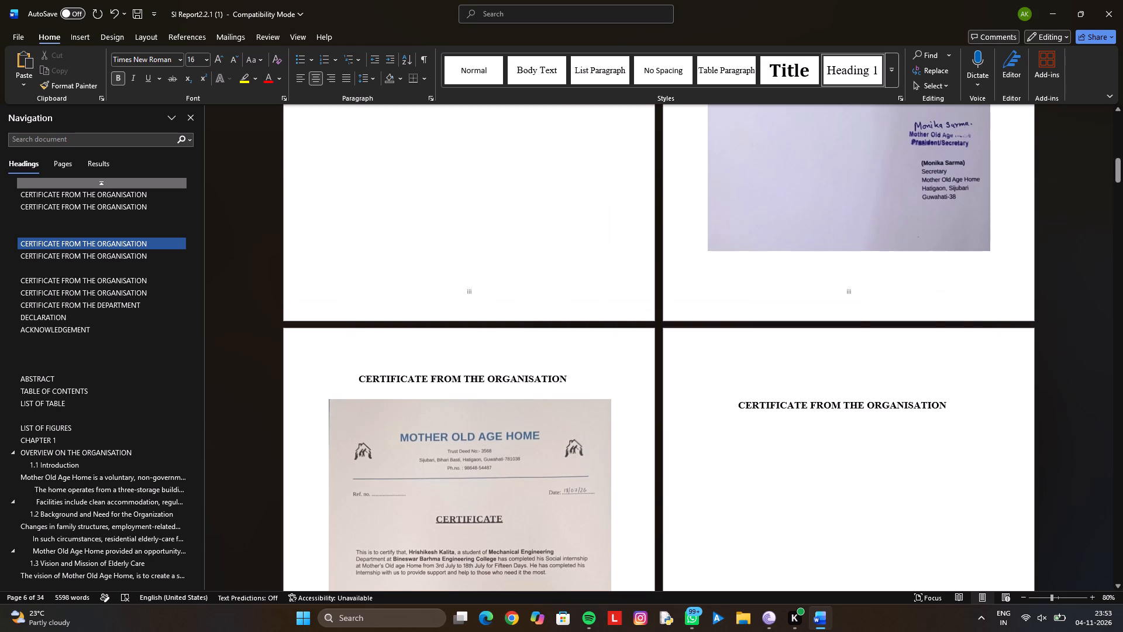
Collapse the page v heading's section and delete the next CERTIFICATE FROM THE ORGANISATION heading directly below it.
{"action": "left_click", "coordinate": [733, 404]}
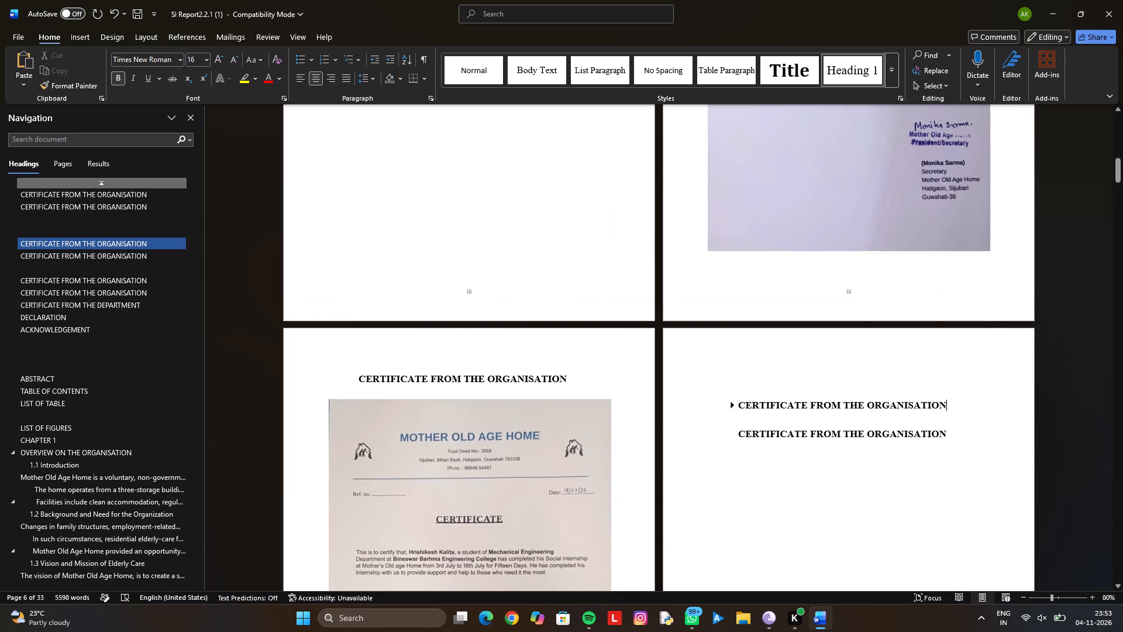
{"action": "left_click", "coordinate": [949, 432]}
{"action": "key", "text": "BackSpace"}
{"action": "key", "text": "BackSpace"}
{"action": "key", "text": "BackSpace"}
{"action": "key", "text": "BackSpace"}
{"action": "key", "text": "BackSpace"}
{"action": "key", "text": "BackSpace"}
{"action": "key", "text": "BackSpace"}
{"action": "key", "text": "BackSpace"}
{"action": "key", "text": "BackSpace"}
{"action": "key", "text": "BackSpace"}
{"action": "key", "text": "BackSpace"}
{"action": "key", "text": "BackSpace"}
{"action": "key", "text": "BackSpace"}
{"action": "key", "text": "BackSpace"}
{"action": "key", "text": "BackSpace"}
{"action": "key", "text": "BackSpace"}
{"action": "key", "text": "BackSpace"}
{"action": "key", "text": "BackSpace"}
{"action": "key", "text": "BackSpace"}
{"action": "key", "text": "BackSpace"}
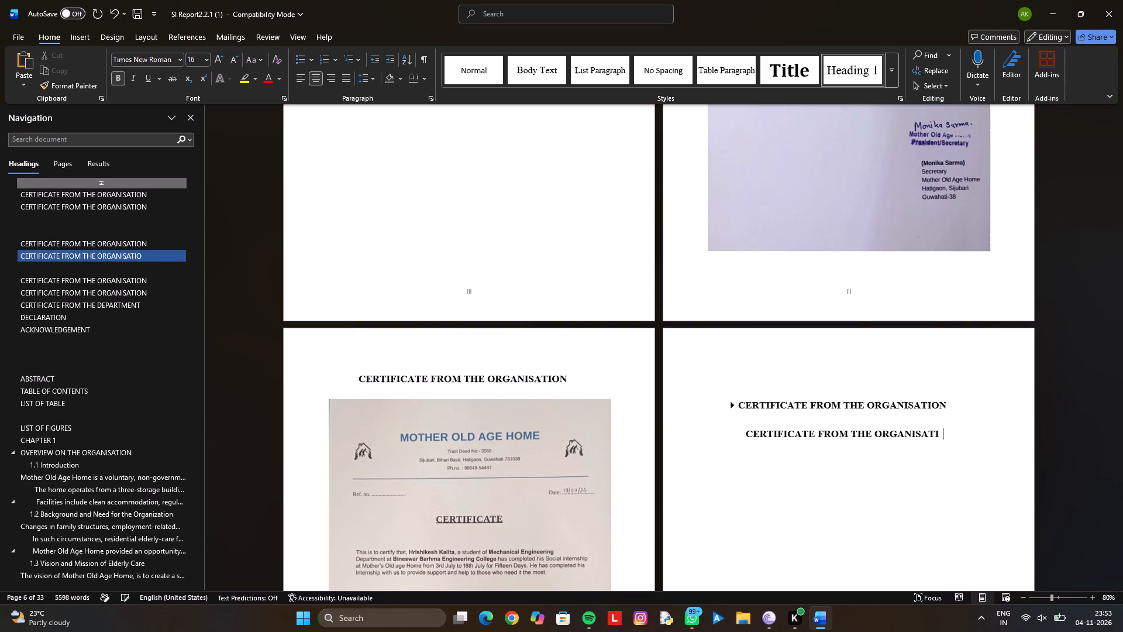
{"action": "key", "text": "BackSpace"}
{"action": "key", "text": "BackSpace"}
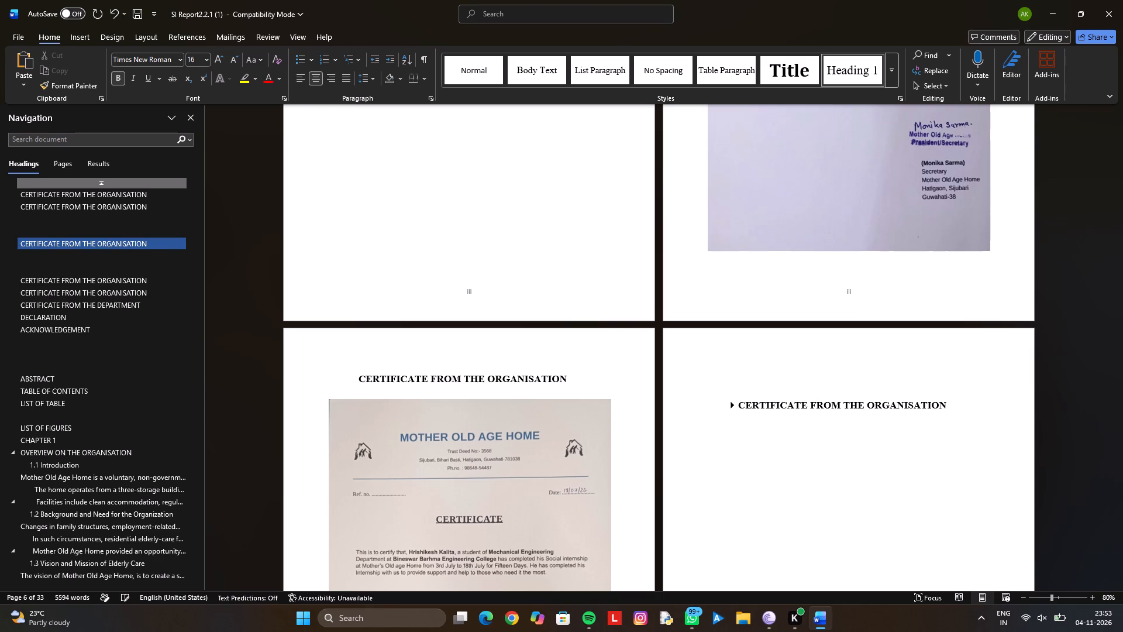
{"action": "key", "text": "BackSpace"}
{"action": "key", "text": "BackSpace"}
Examine the certificate pages from page v onward to check the layout without the deleted heading.
{"action": "scroll", "coordinate": [703, 518], "scroll_direction": "down", "scroll_amount": 2}
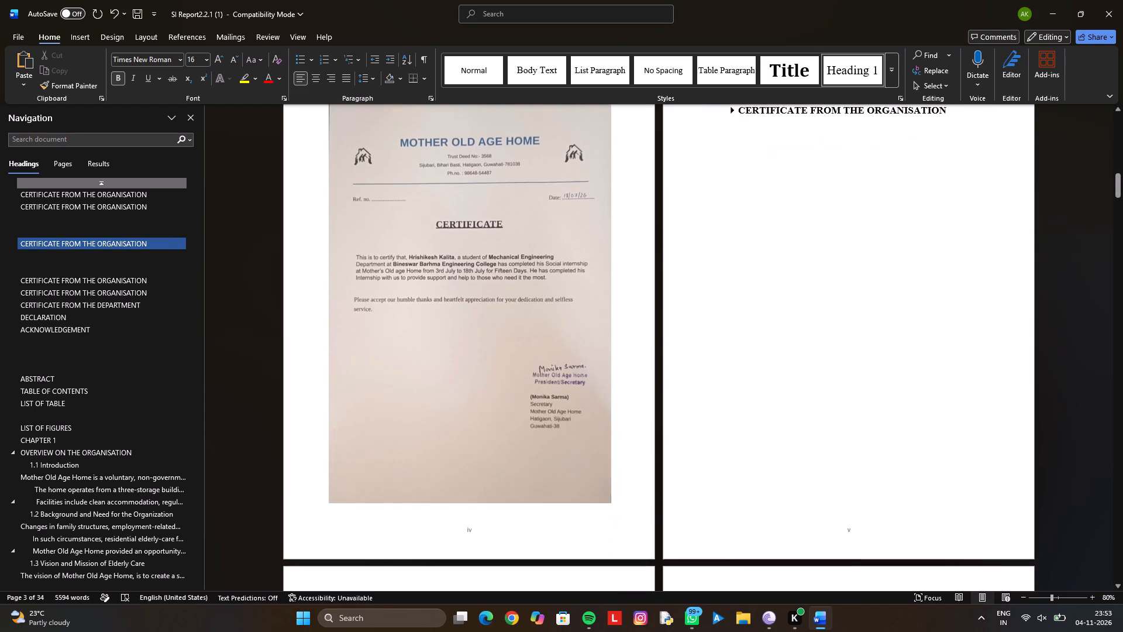
{"action": "scroll", "coordinate": [703, 514], "scroll_direction": "down", "scroll_amount": 2}
{"action": "scroll", "coordinate": [703, 513], "scroll_direction": "up", "scroll_amount": 2}
{"action": "scroll", "coordinate": [703, 513], "scroll_direction": "down", "scroll_amount": 2}
{"action": "scroll", "coordinate": [698, 509], "scroll_direction": "up", "scroll_amount": 2}
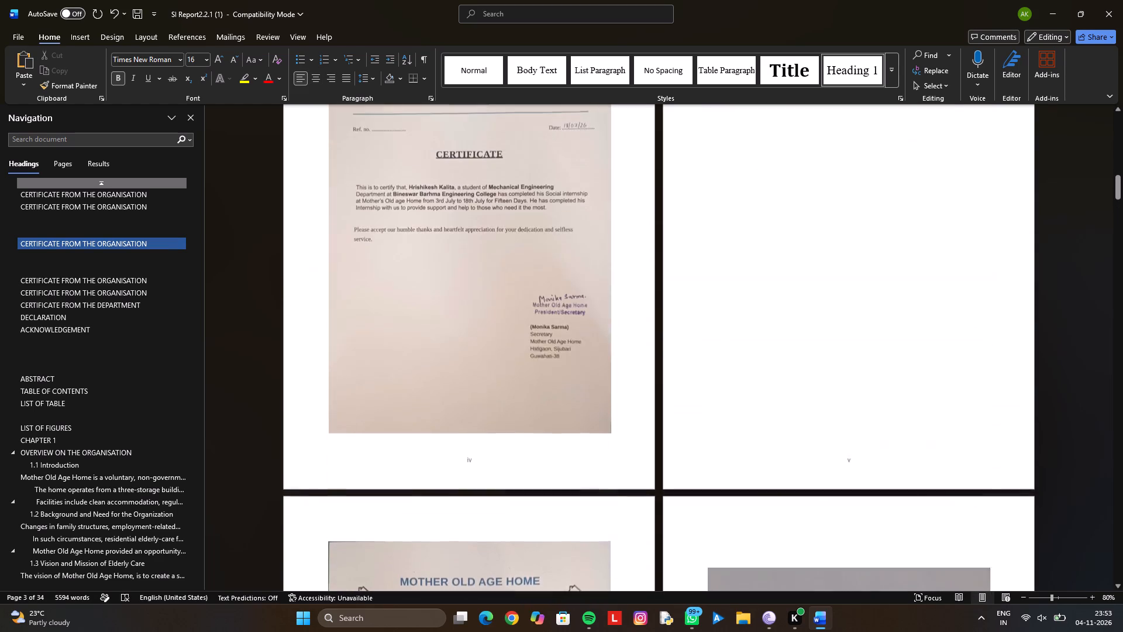
{"action": "scroll", "coordinate": [697, 498], "scroll_direction": "up", "scroll_amount": 2}
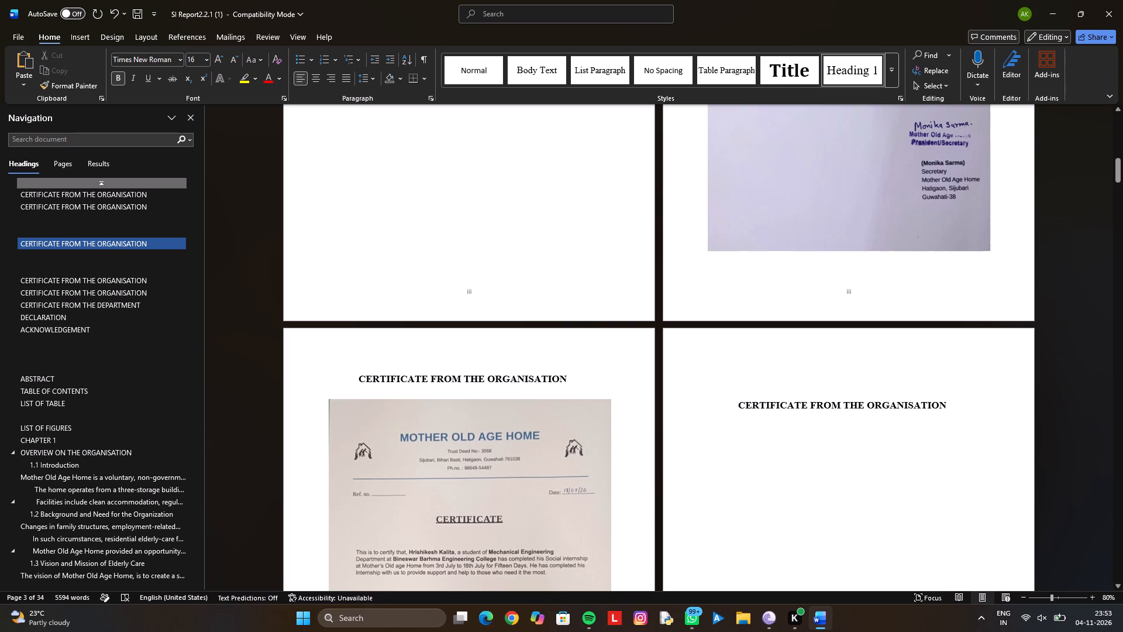
Remove the indent and the empty line before the CERTIFICATE FROM THE ORGANISATION heading on page v, pulling the heading up.
{"action": "left_click", "coordinate": [778, 407]}
{"action": "key", "text": "Left"}
{"action": "key", "text": "Left"}
{"action": "key", "text": "Left"}
{"action": "key", "text": "Left"}
{"action": "key", "text": "Left"}
{"action": "key", "text": "Left"}
{"action": "key", "text": "Left"}
{"action": "key", "text": "Left"}
{"action": "key", "text": "BackSpace"}
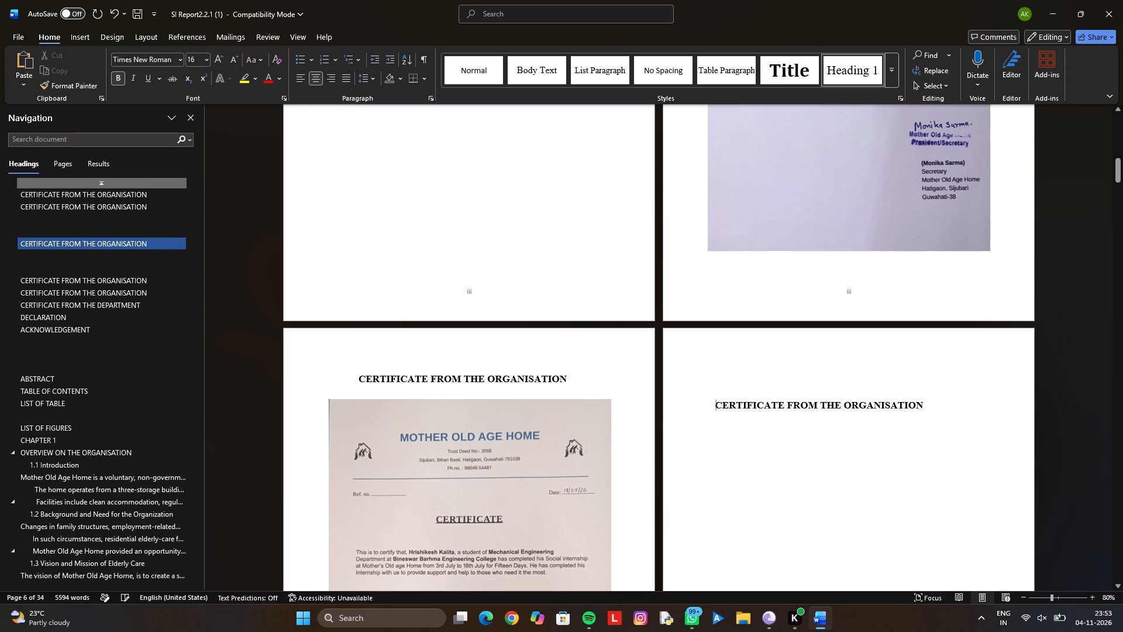
{"action": "key", "text": "BackSpace"}
{"action": "key", "text": "BackSpace"}
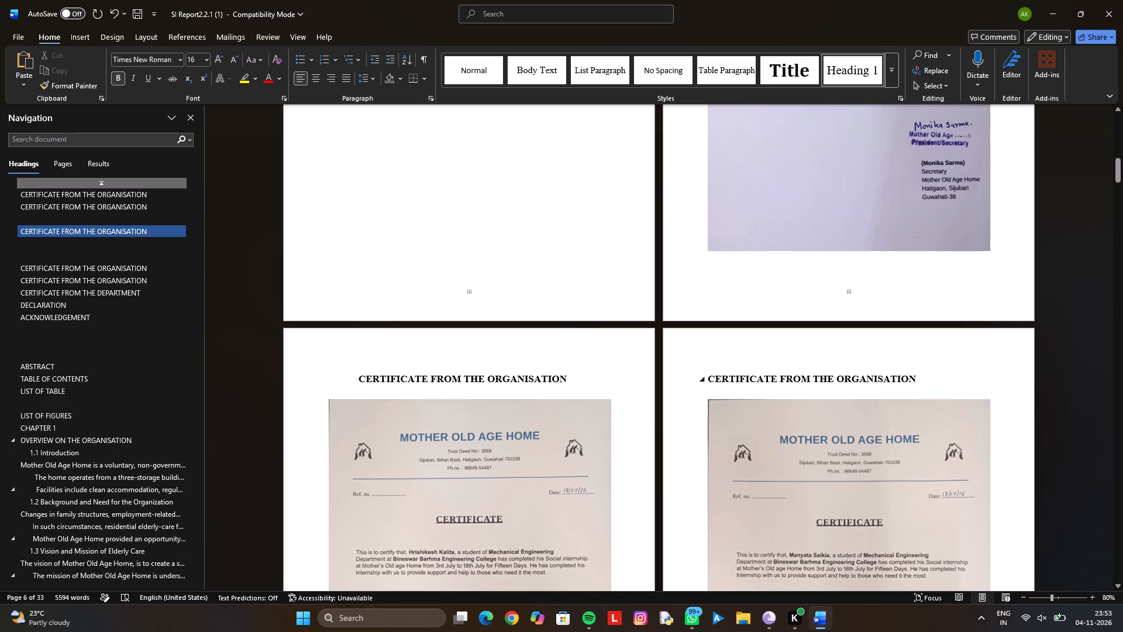
Centre the CERTIFICATE FROM THE ORGANISATION heading on page v.
{"action": "left_click_drag", "start_coordinate": [920, 377], "coordinate": [709, 354]}
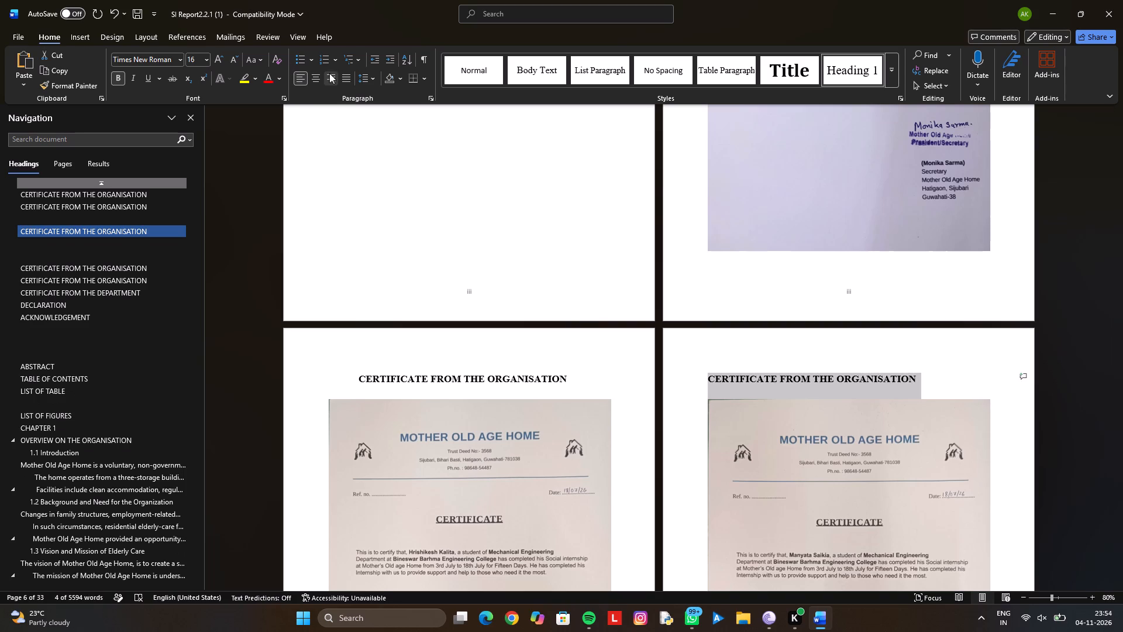
{"action": "left_click", "coordinate": [317, 75]}
Examine the certificate pages iv to vii, selecting the certificate picture on page vi to check its placement.
{"action": "scroll", "coordinate": [595, 304], "scroll_direction": "down", "scroll_amount": 2}
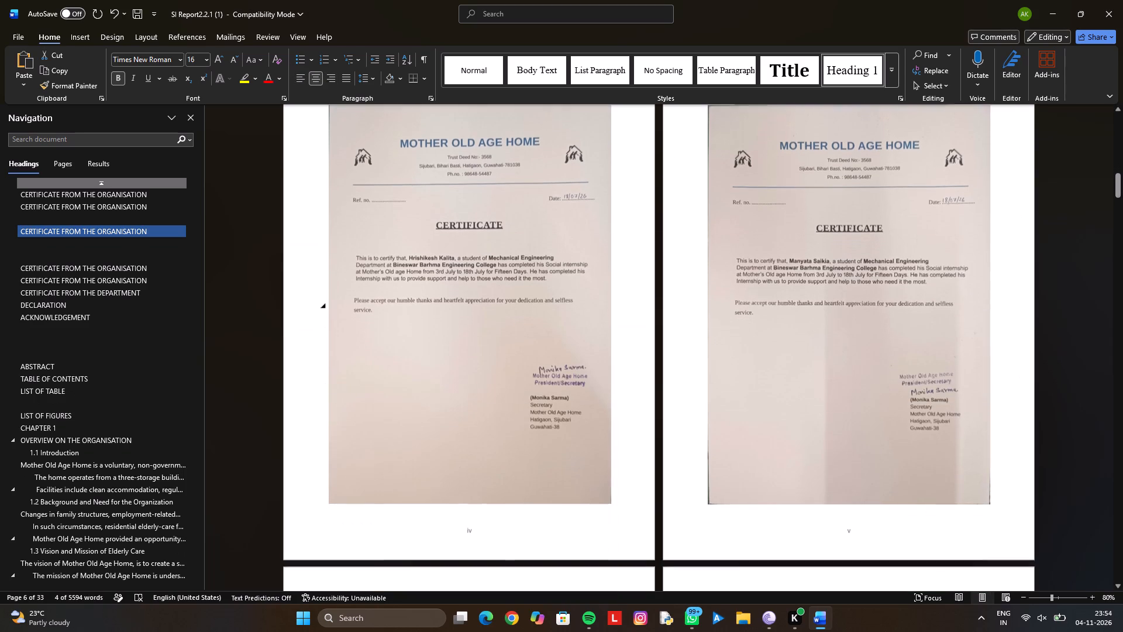
{"action": "scroll", "coordinate": [594, 304], "scroll_direction": "down", "scroll_amount": 1}
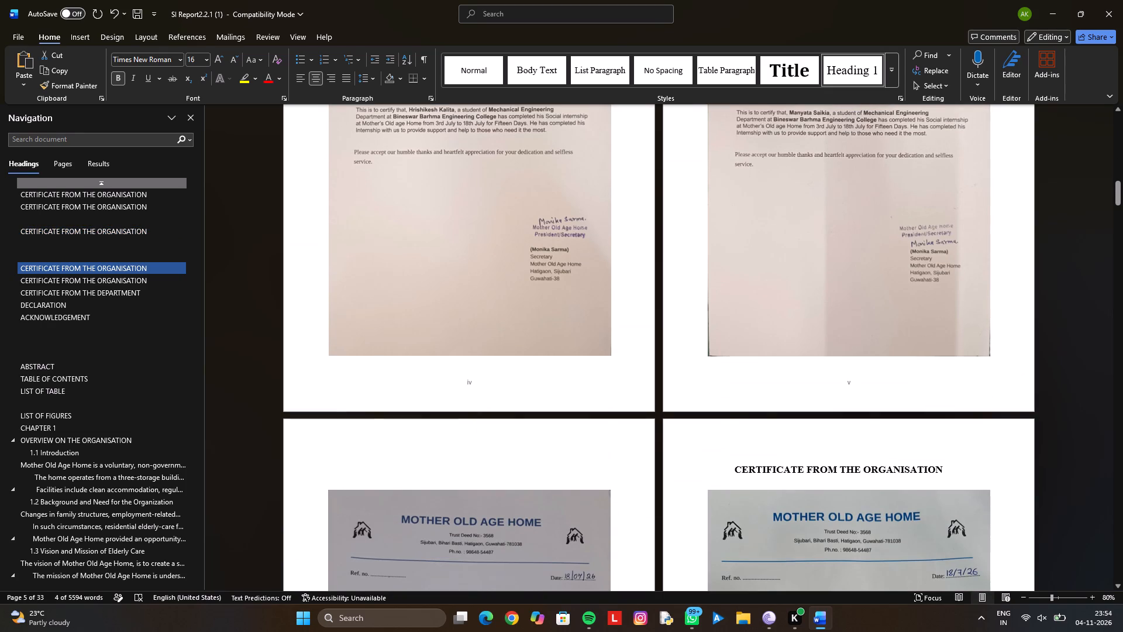
{"action": "scroll", "coordinate": [674, 296], "scroll_direction": "down", "scroll_amount": 2}
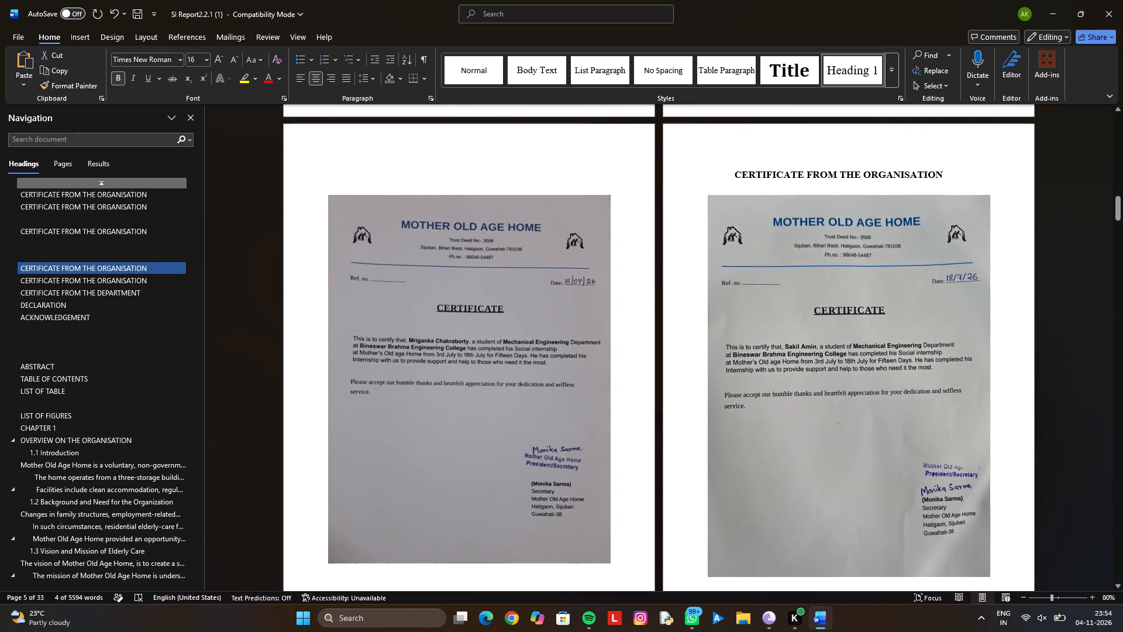
{"action": "left_click", "coordinate": [477, 368]}
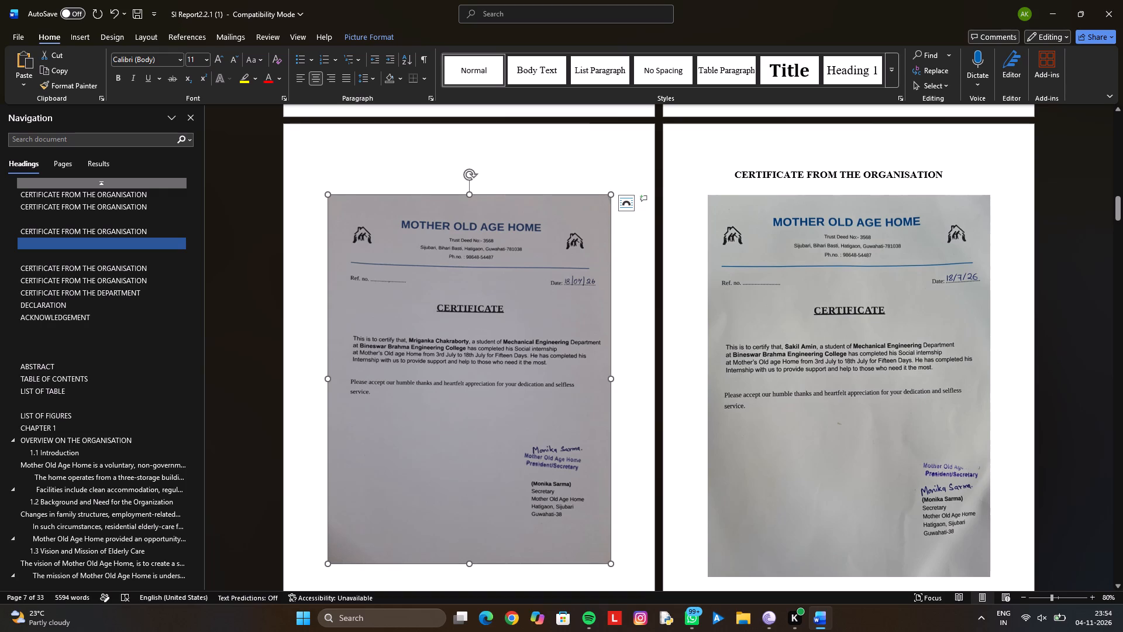
{"action": "scroll", "coordinate": [488, 328], "scroll_direction": "down", "scroll_amount": 1}
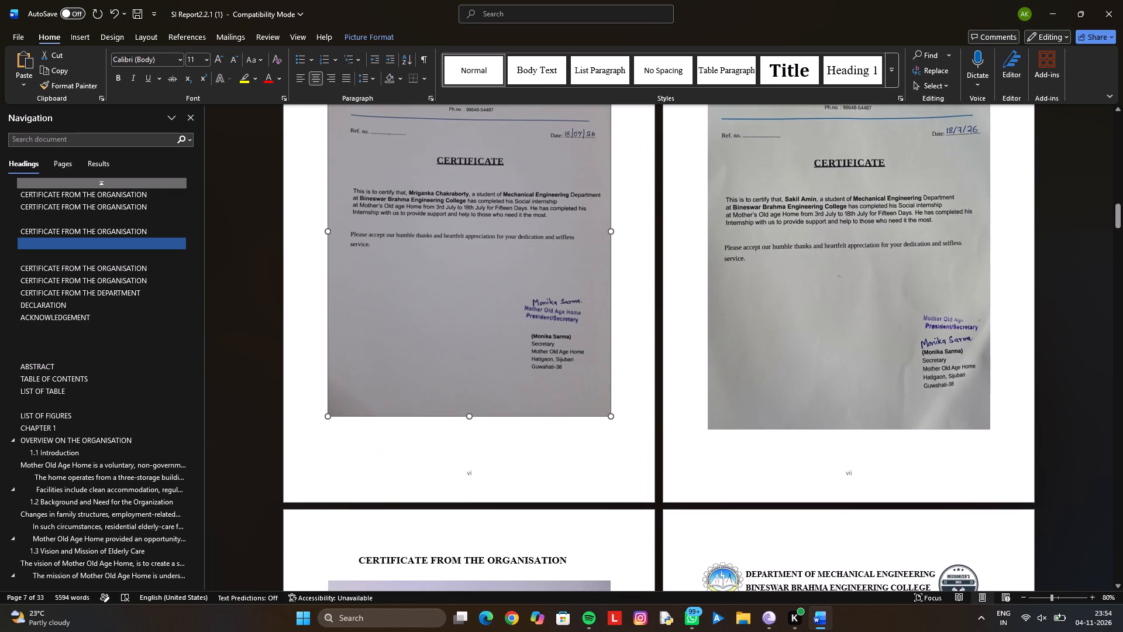
{"action": "scroll", "coordinate": [488, 328], "scroll_direction": "up", "scroll_amount": 1}
{"action": "scroll", "coordinate": [483, 328], "scroll_direction": "down", "scroll_amount": 1}
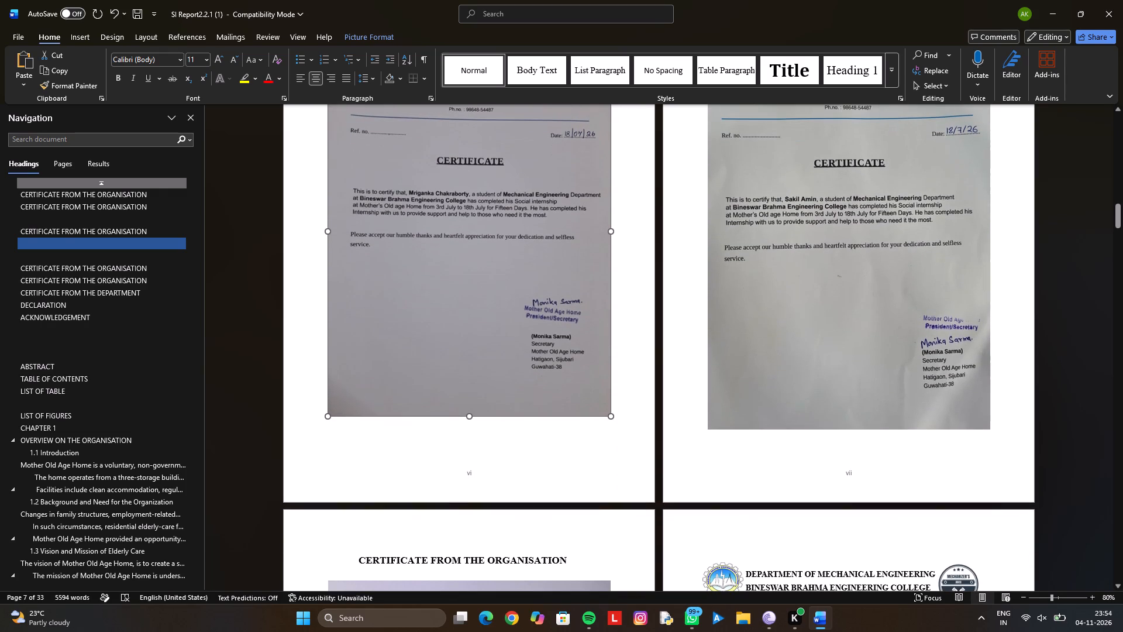
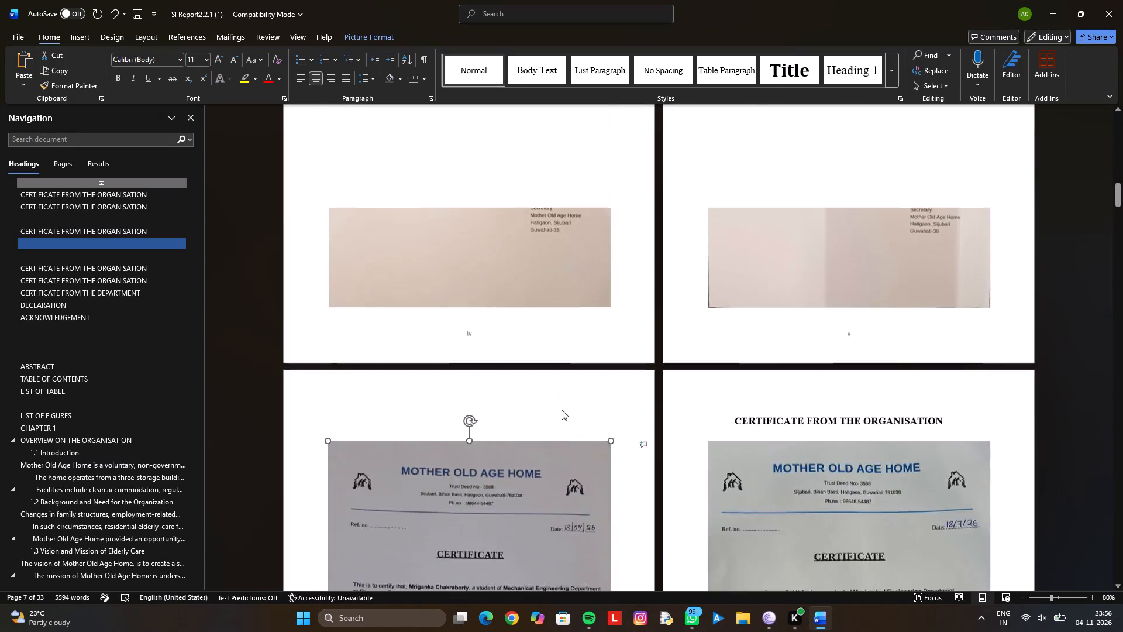
Delete the certificate picture under the CERTIFICATE FROM THE ORGANISATION heading on page v.
{"action": "left_click", "coordinate": [829, 346]}
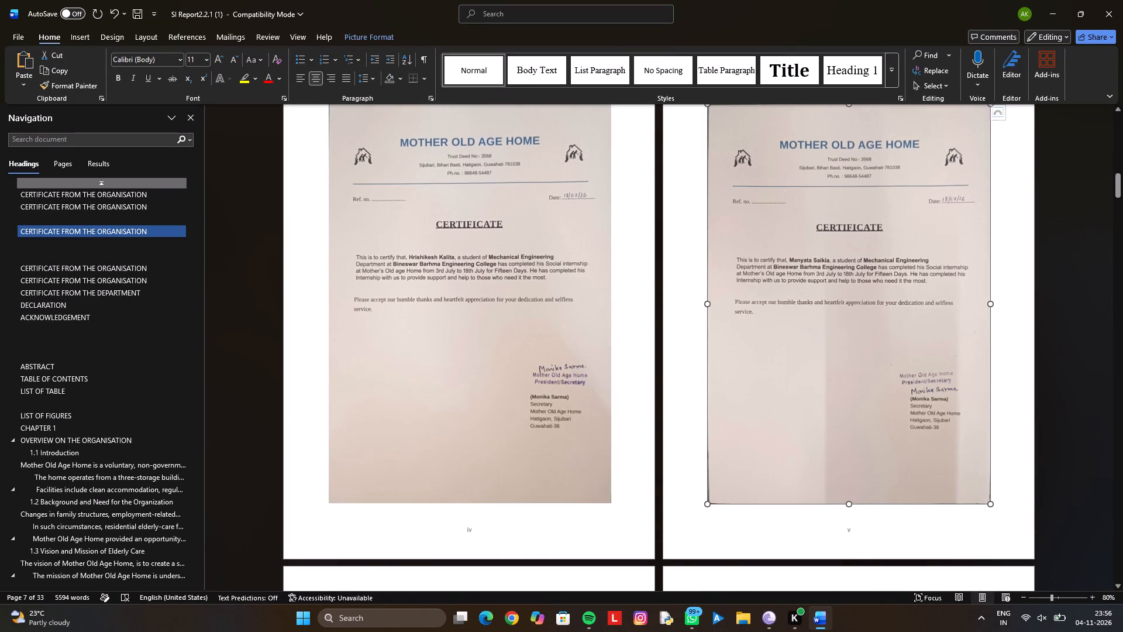
{"action": "key", "text": "Delete"}
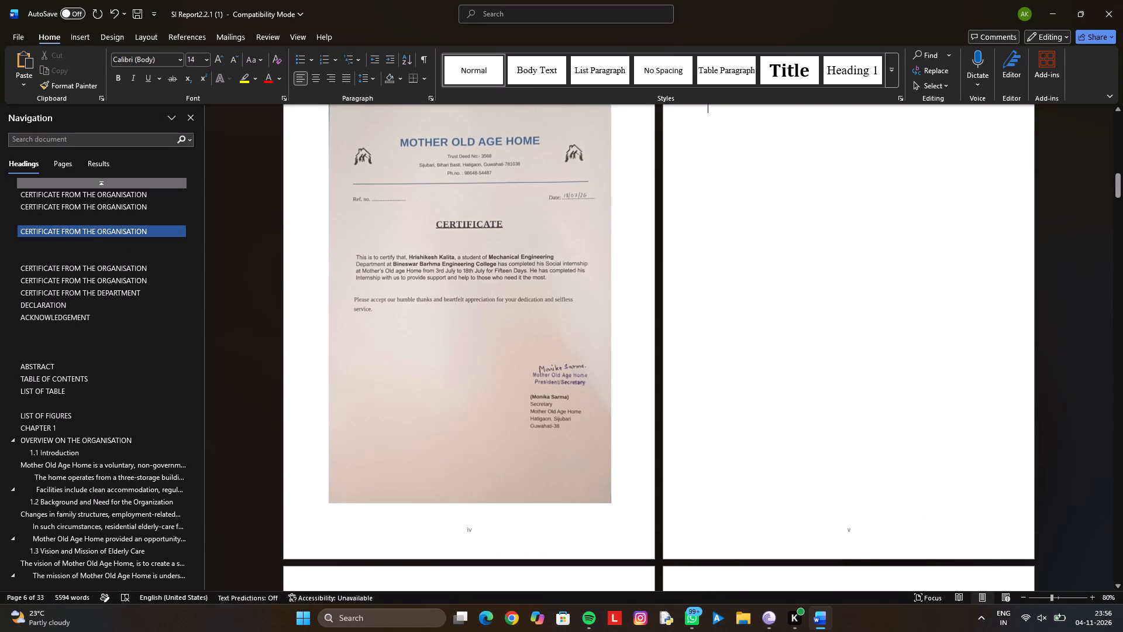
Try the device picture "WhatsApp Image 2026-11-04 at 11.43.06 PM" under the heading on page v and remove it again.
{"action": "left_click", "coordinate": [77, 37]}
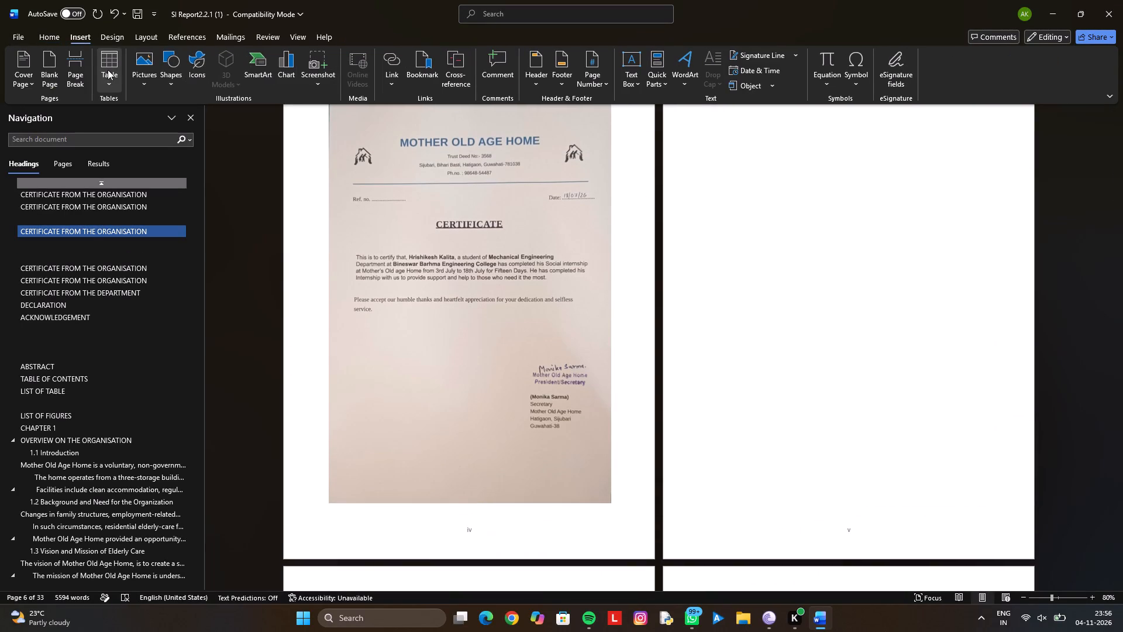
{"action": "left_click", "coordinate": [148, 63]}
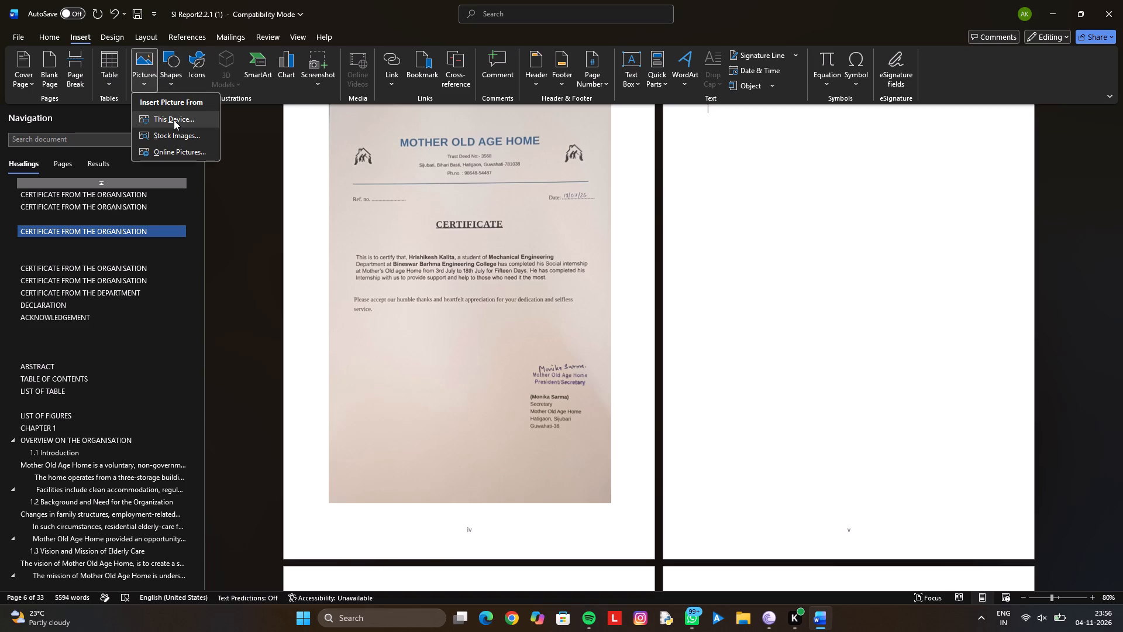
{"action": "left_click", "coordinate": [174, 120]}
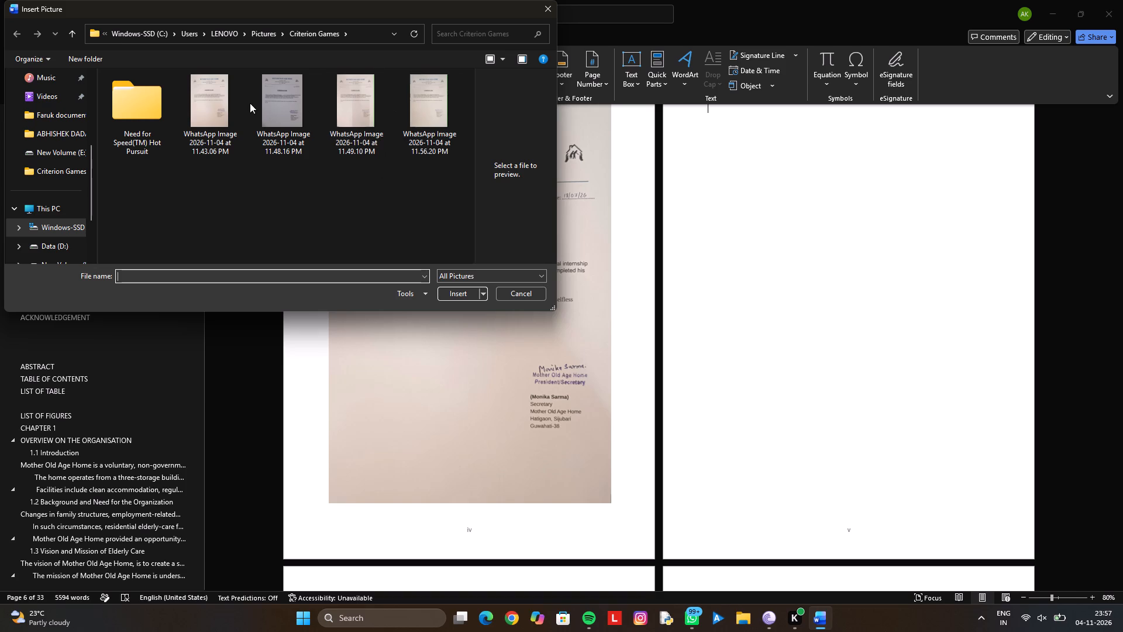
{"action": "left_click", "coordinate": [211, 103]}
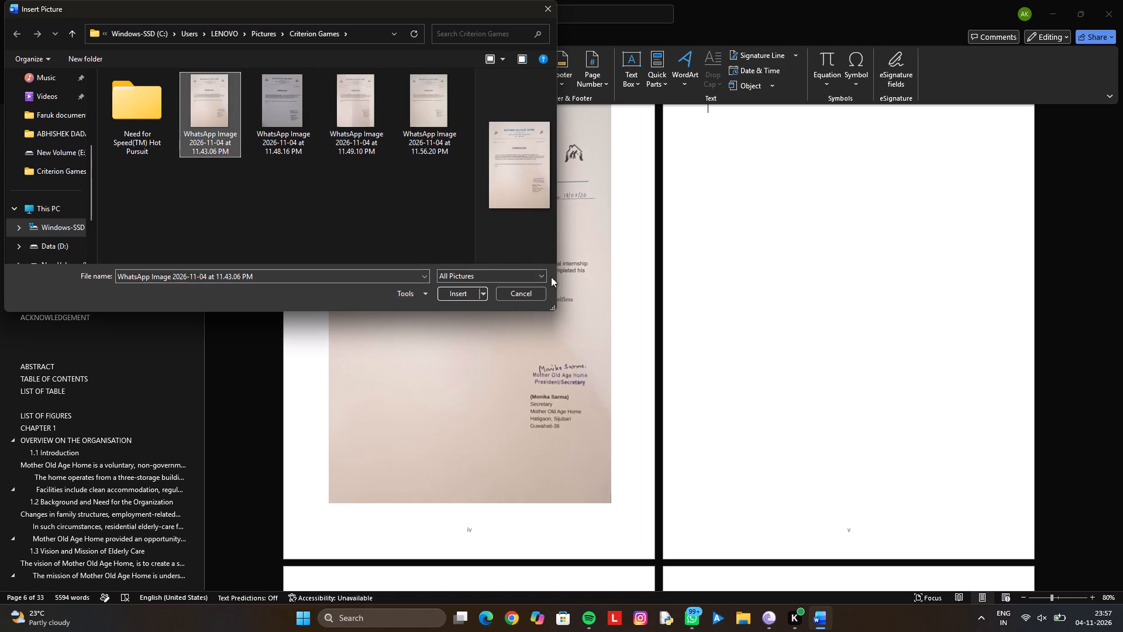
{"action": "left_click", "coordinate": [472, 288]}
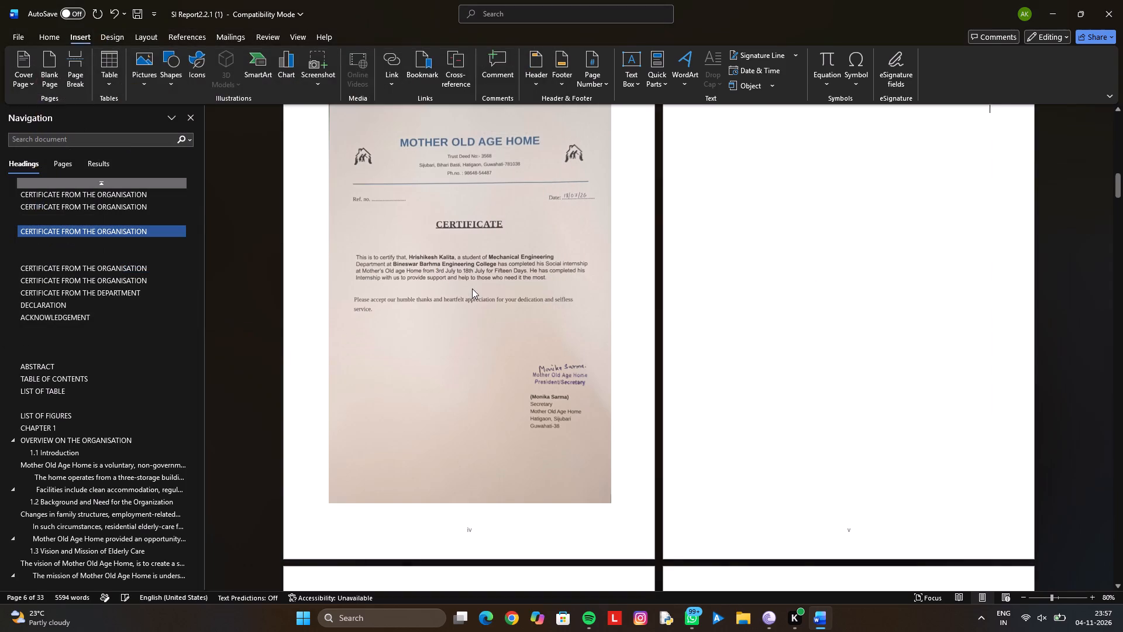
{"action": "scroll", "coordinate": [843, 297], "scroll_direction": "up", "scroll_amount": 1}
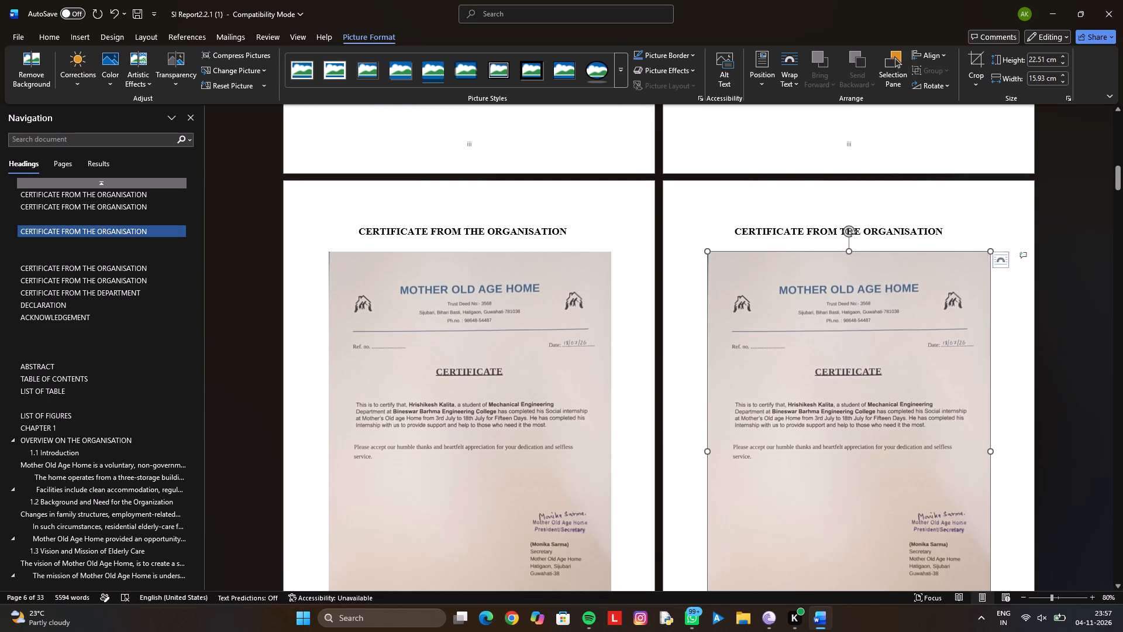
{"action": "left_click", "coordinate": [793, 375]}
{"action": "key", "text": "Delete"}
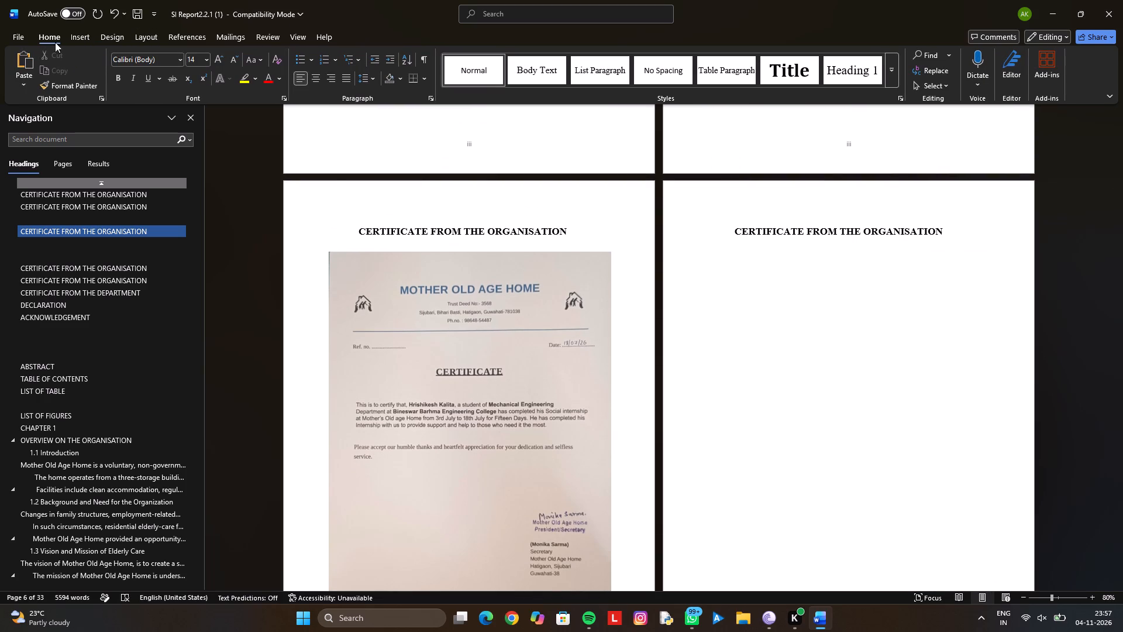
Insert the device picture "WhatsApp Image 2026-11-04 at 11.56.20 PM" under the CERTIFICATE FROM THE ORGANISATION heading on page v.
{"action": "left_click", "coordinate": [81, 35]}
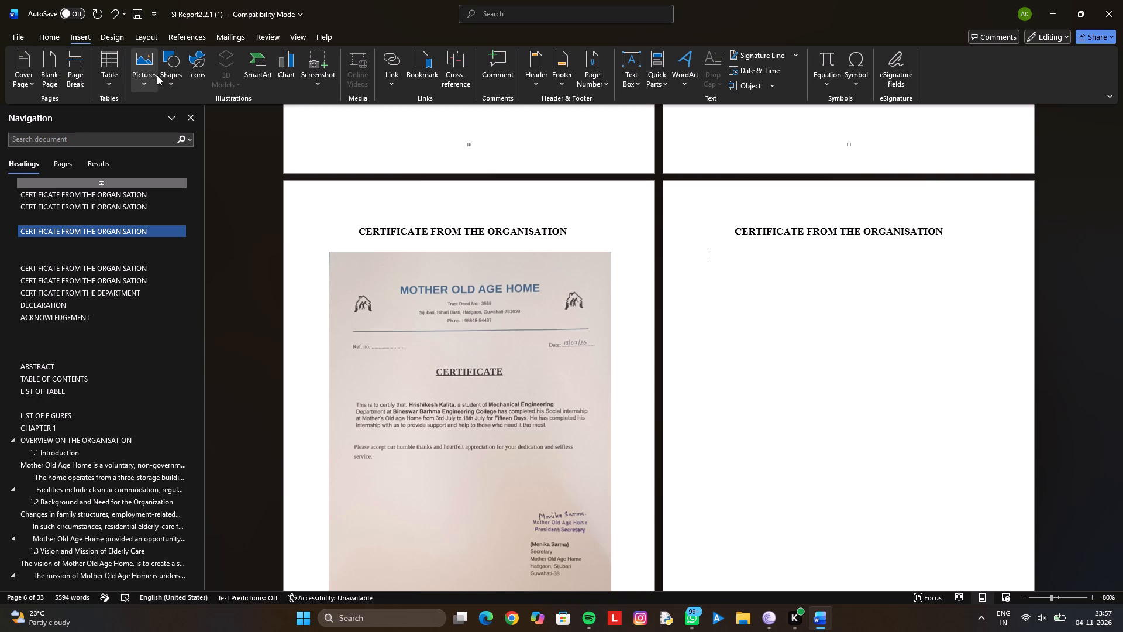
{"action": "left_click", "coordinate": [142, 67]}
{"action": "left_click", "coordinate": [167, 118]}
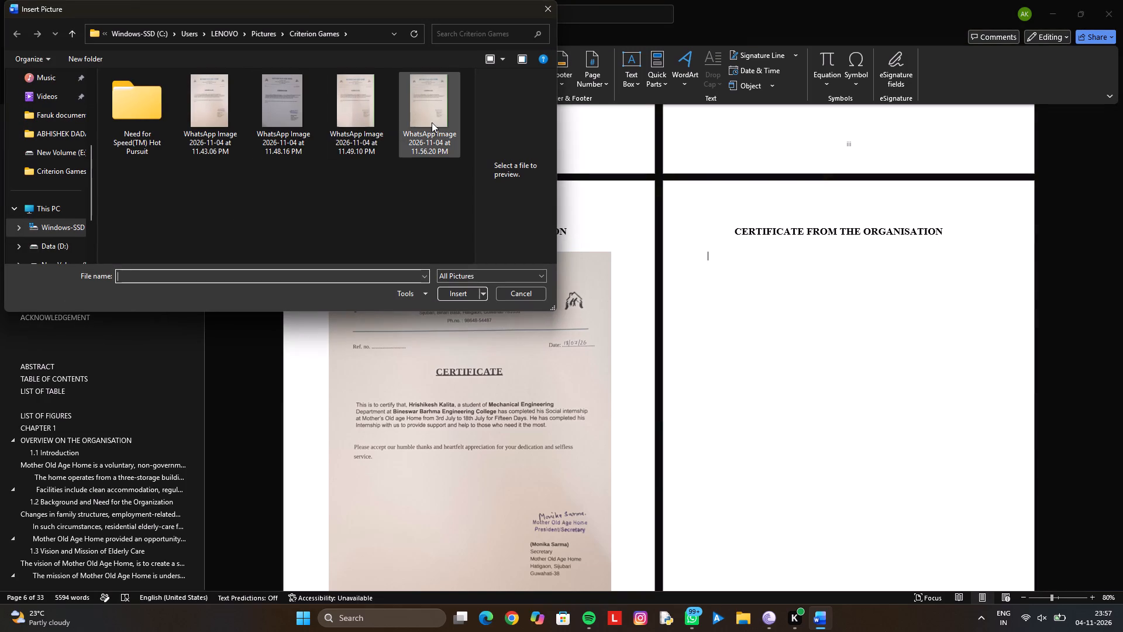
{"action": "left_click", "coordinate": [432, 122]}
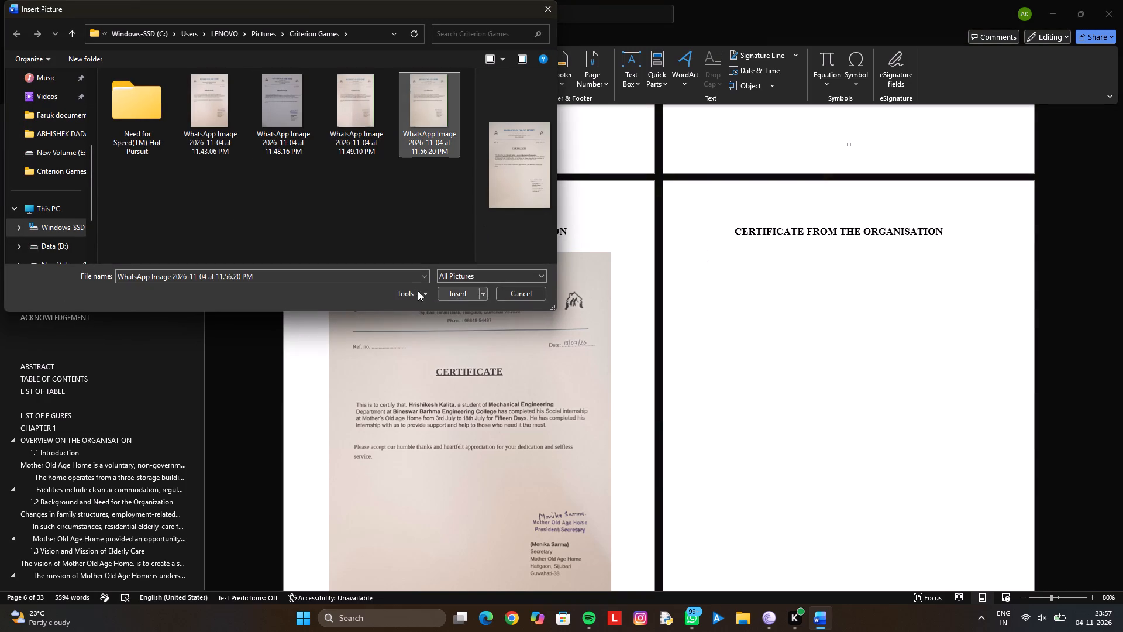
{"action": "left_click", "coordinate": [450, 294]}
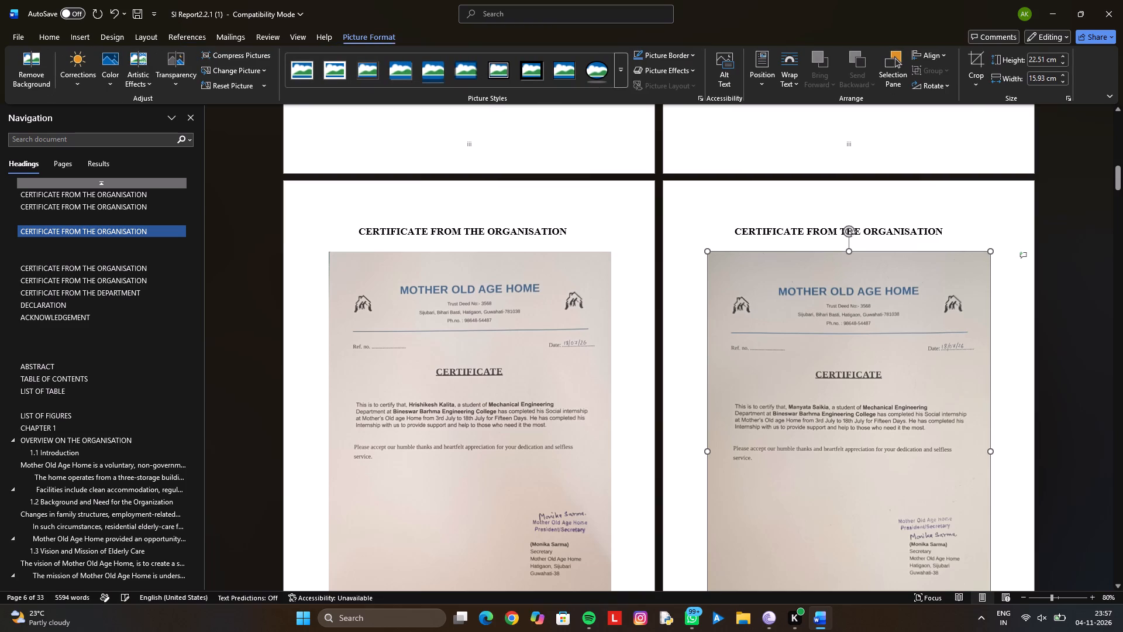
Examine the organisation certificate pages through to the department certificate on page ix to check the headings and pictures.
{"action": "scroll", "coordinate": [806, 423], "scroll_direction": "up", "scroll_amount": 1}
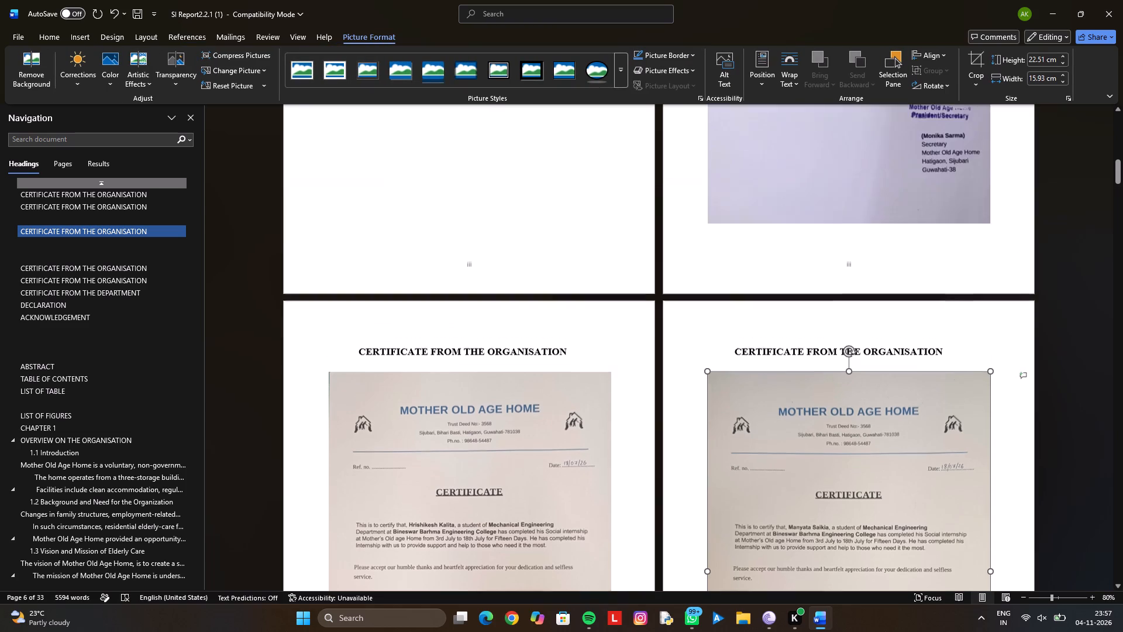
{"action": "scroll", "coordinate": [797, 413], "scroll_direction": "down", "scroll_amount": 3}
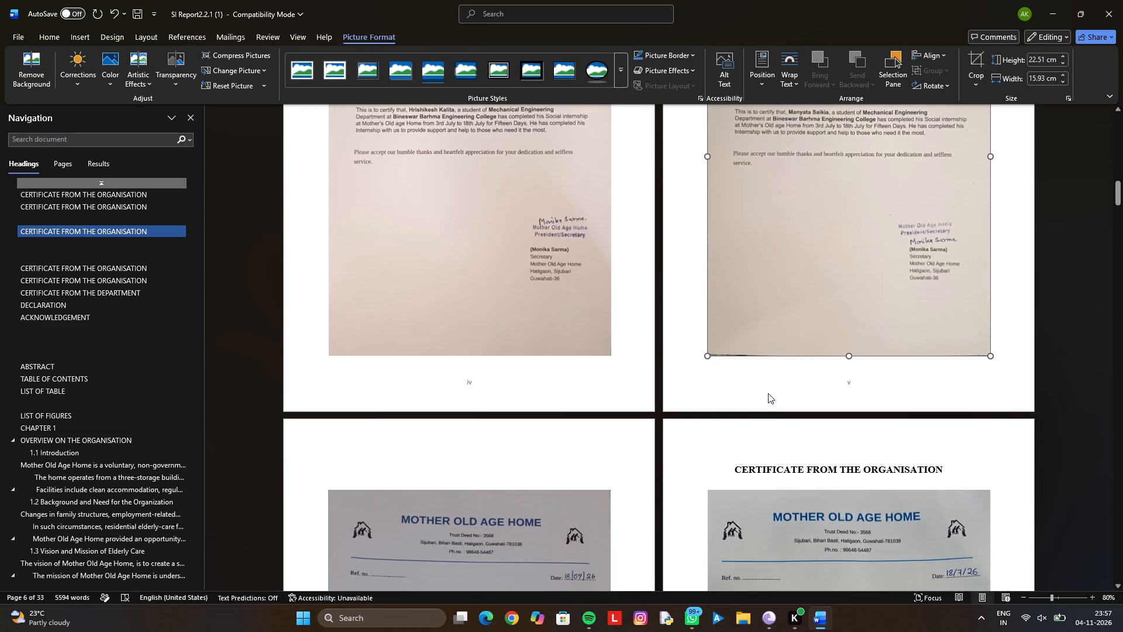
{"action": "scroll", "coordinate": [767, 392], "scroll_direction": "down", "scroll_amount": 1}
{"action": "scroll", "coordinate": [614, 368], "scroll_direction": "down", "scroll_amount": 3}
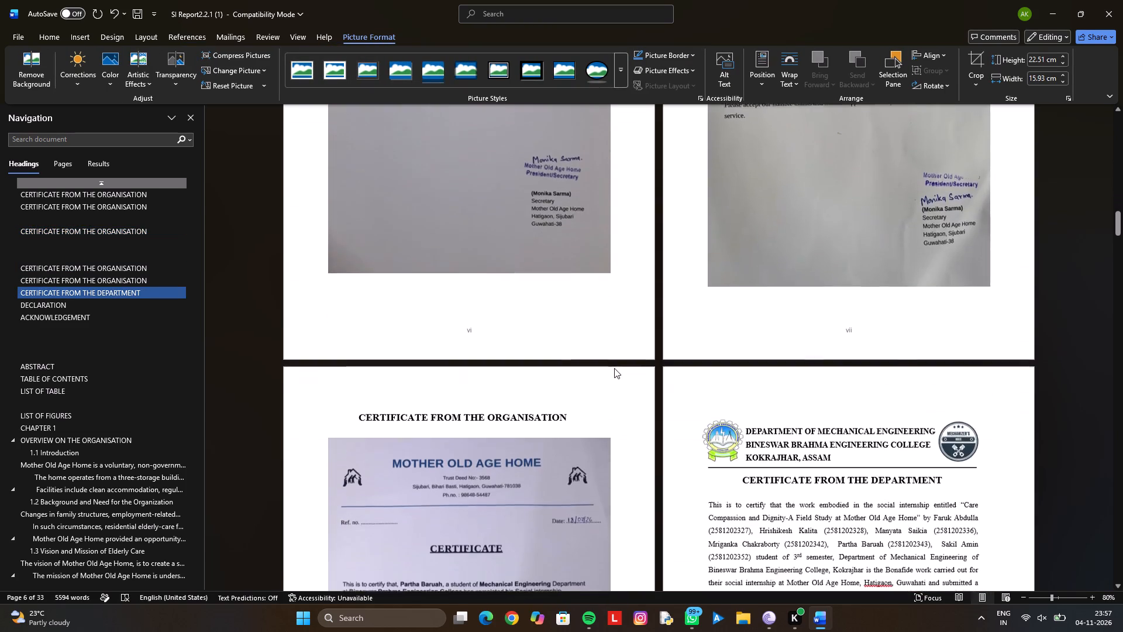
{"action": "scroll", "coordinate": [614, 368], "scroll_direction": "down", "scroll_amount": 2}
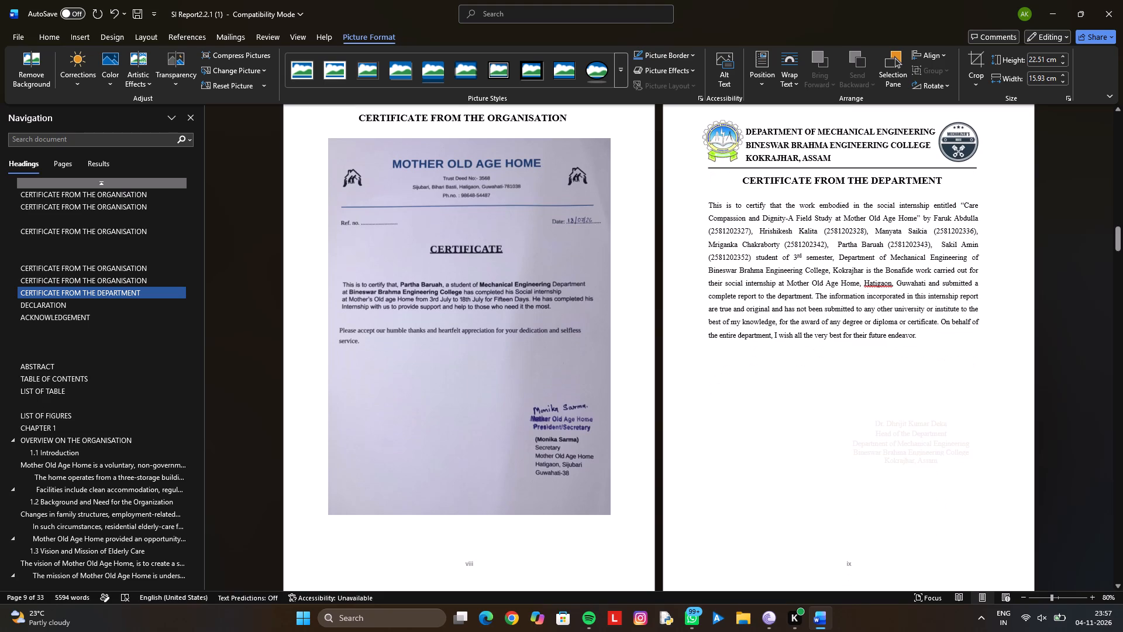
Save the report under its current name.
{"action": "key", "text": "ctrl+s"}
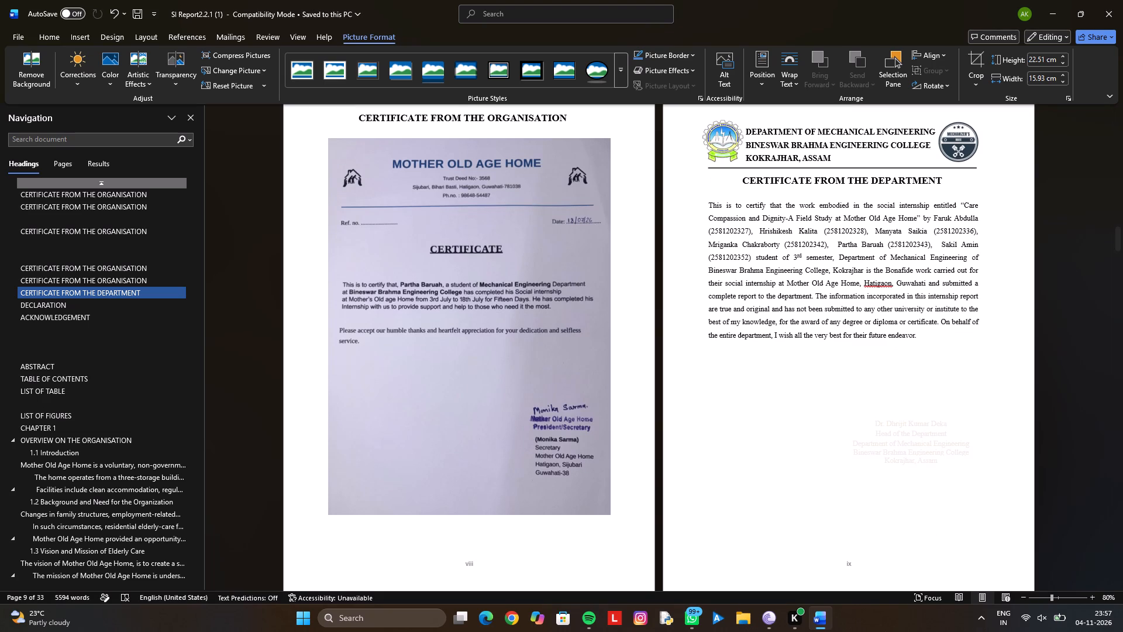
Start saving a copy of the report with Save As.
{"action": "key", "text": "F12"}
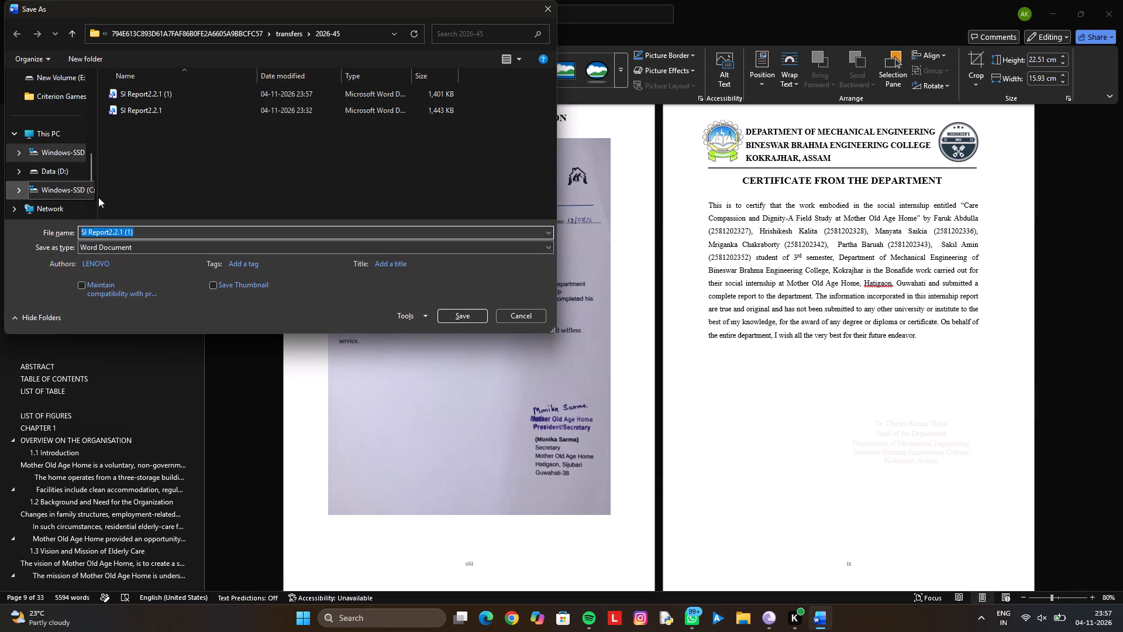
Save the report as the Word document SI Report2.2.1 (1) on the New Volume (E:) drive.
{"action": "scroll", "coordinate": [79, 197], "scroll_direction": "down", "scroll_amount": 1}
{"action": "left_click", "coordinate": [70, 146]}
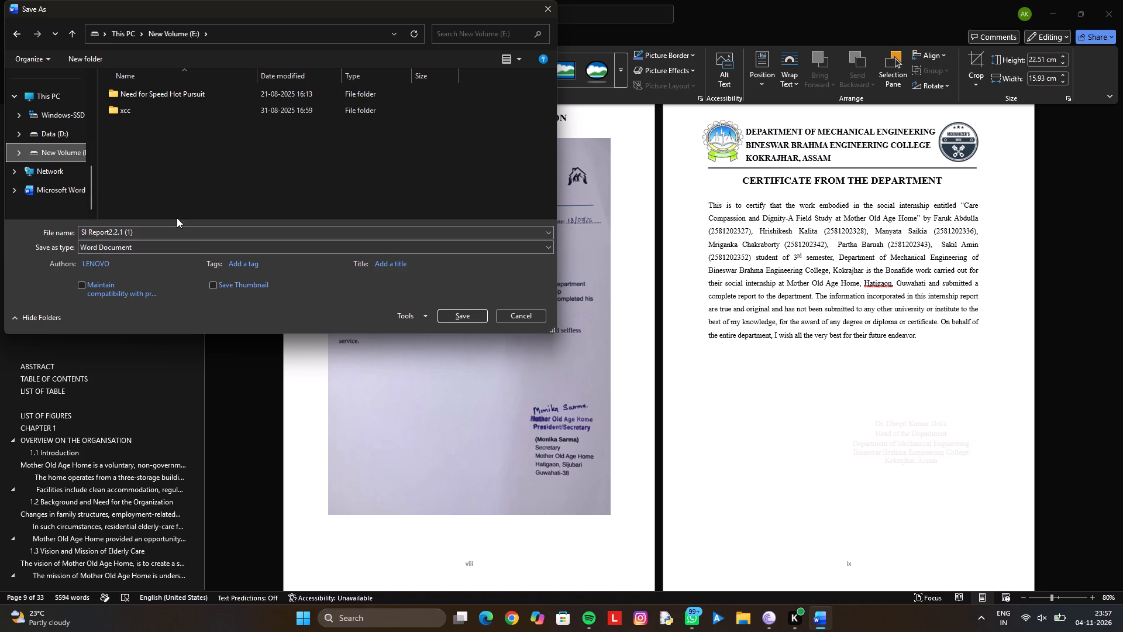
{"action": "left_click", "coordinate": [460, 314]}
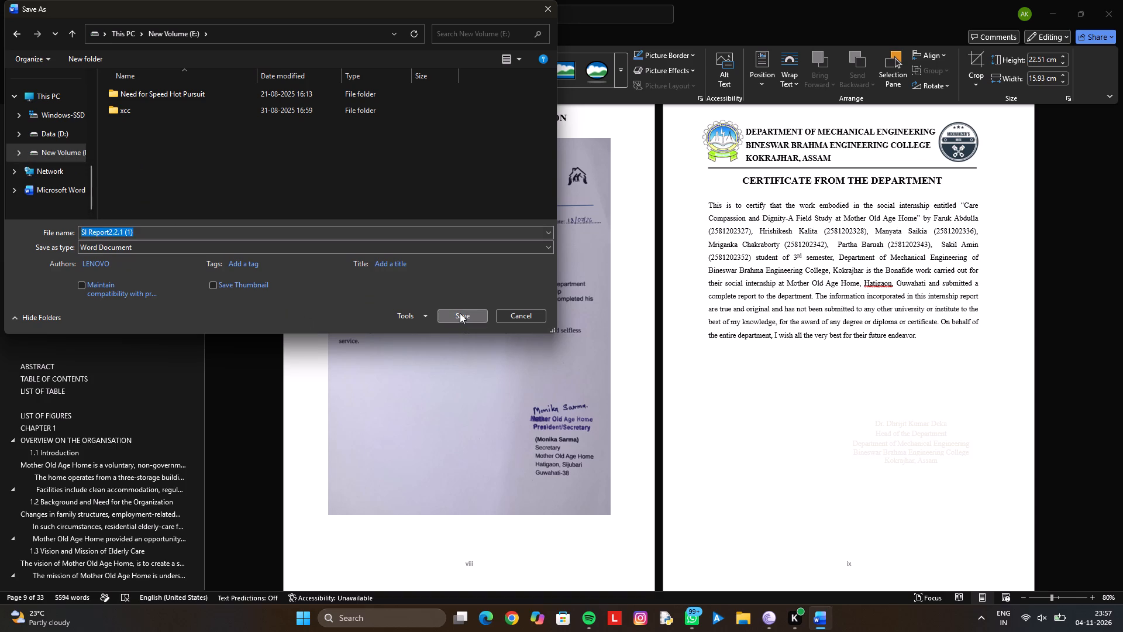
{"action": "left_click", "coordinate": [593, 334]}
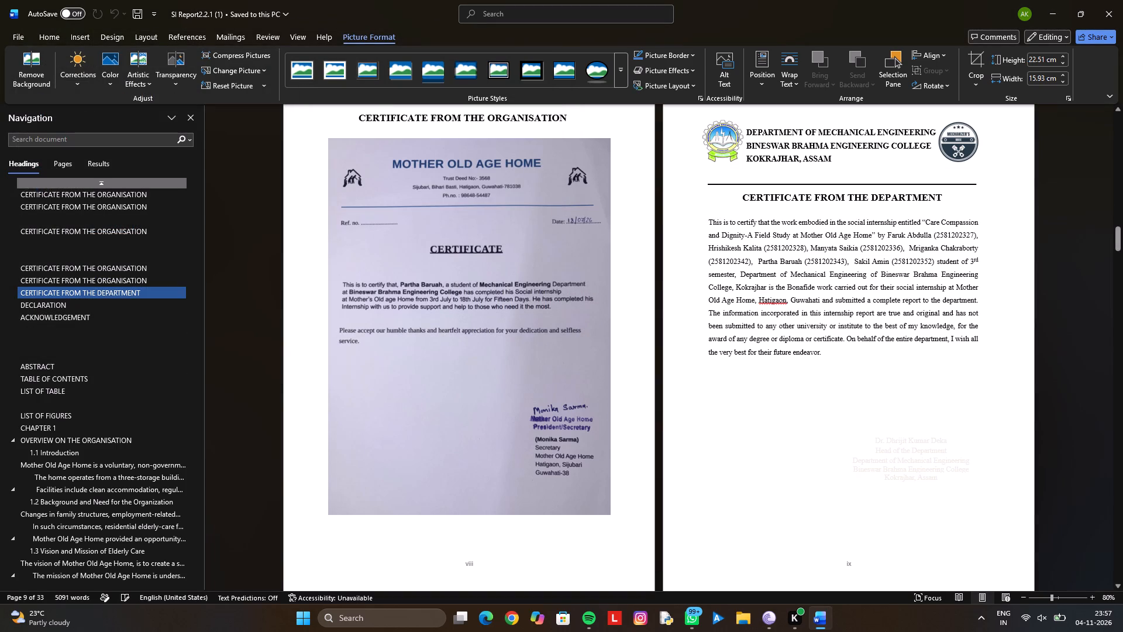
In File Explorer, share the SI Report2.2.1 (1) Word document from the New Volume (E:) drive to WhatsApp.
{"action": "key", "text": "super+e"}
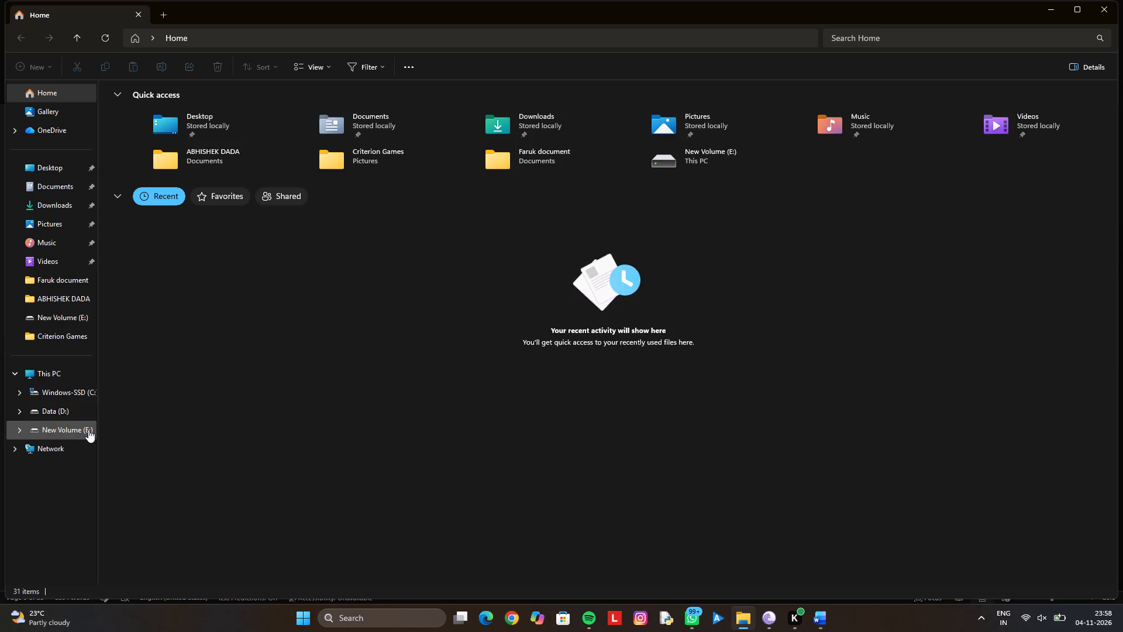
{"action": "left_click", "coordinate": [88, 430]}
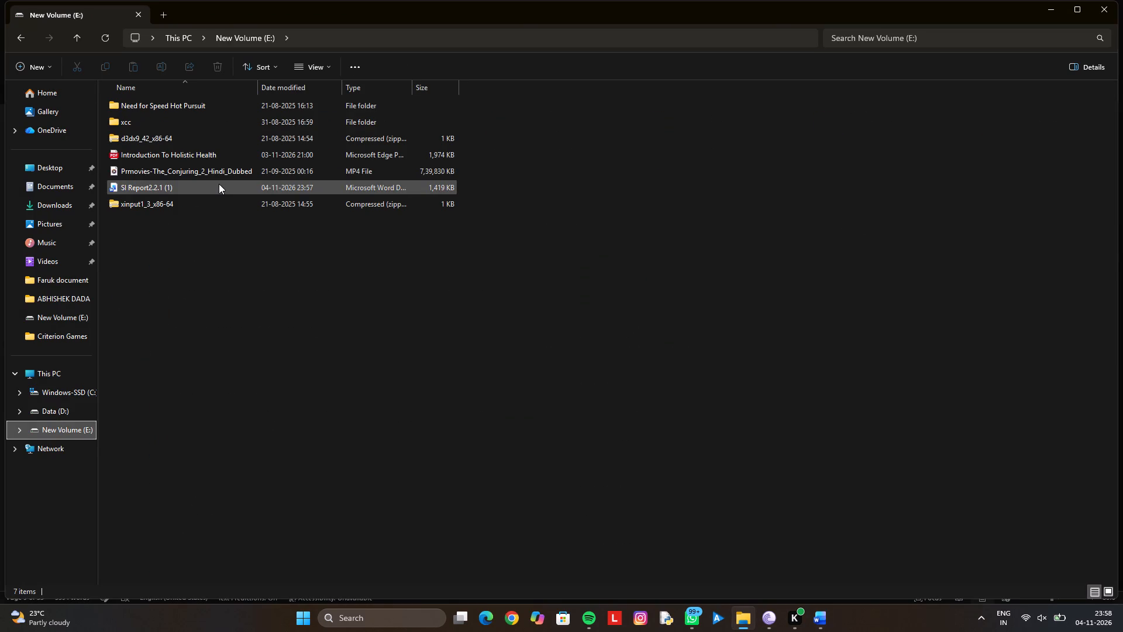
{"action": "right_click", "coordinate": [219, 184]}
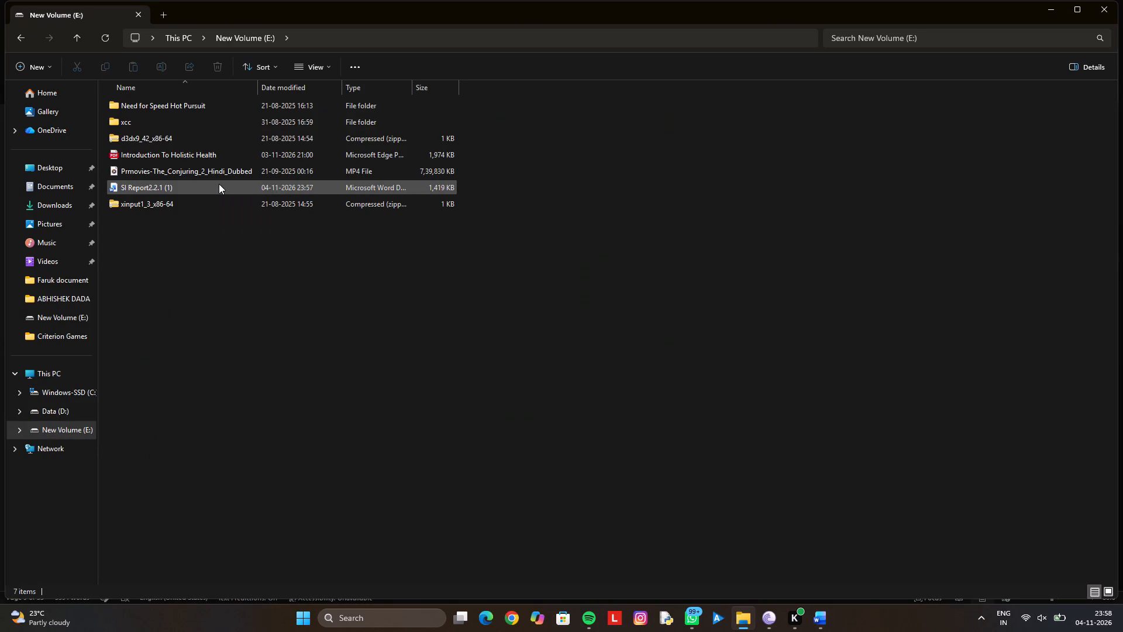
{"action": "left_click", "coordinate": [175, 187]}
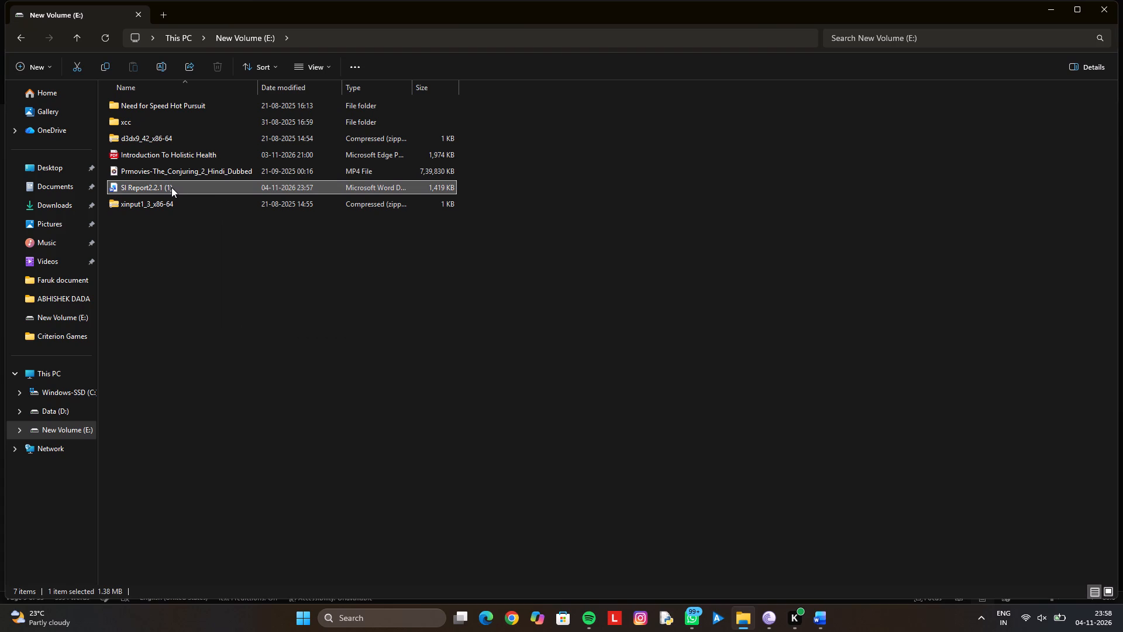
{"action": "left_click", "coordinate": [160, 184]}
{"action": "right_click", "coordinate": [170, 184]}
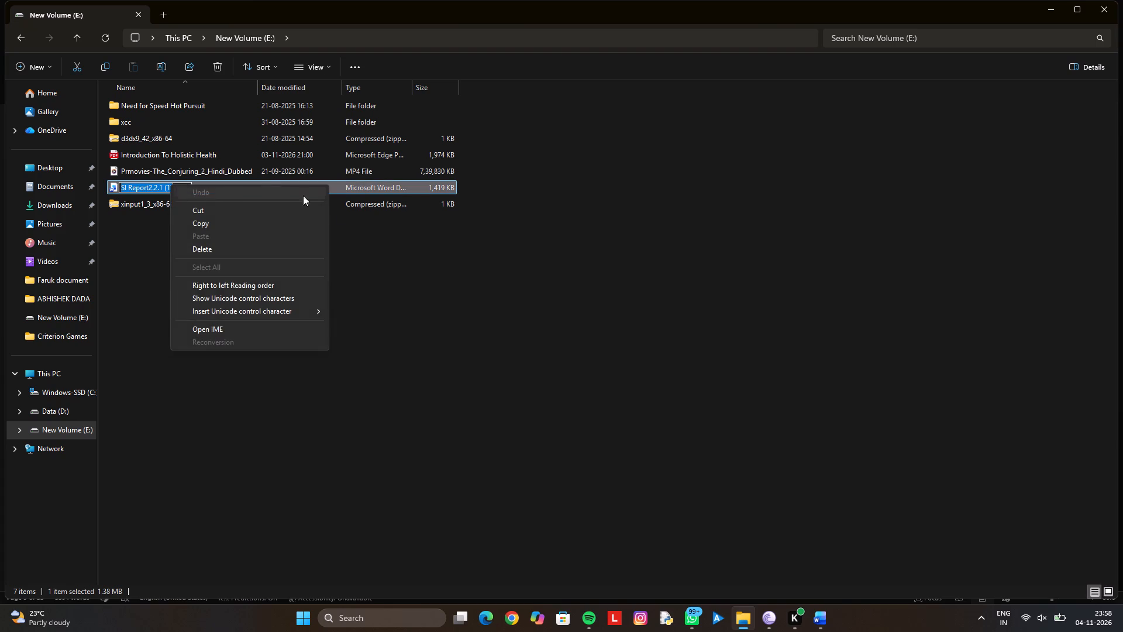
{"action": "left_click", "coordinate": [333, 318]}
{"action": "right_click", "coordinate": [265, 186]}
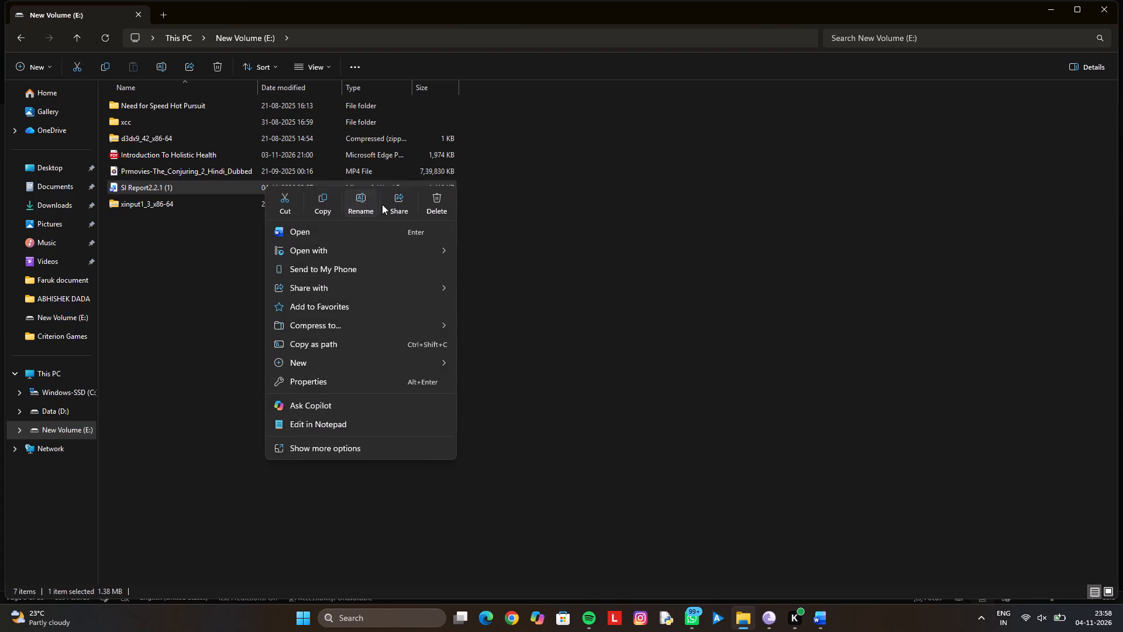
{"action": "left_click", "coordinate": [399, 205]}
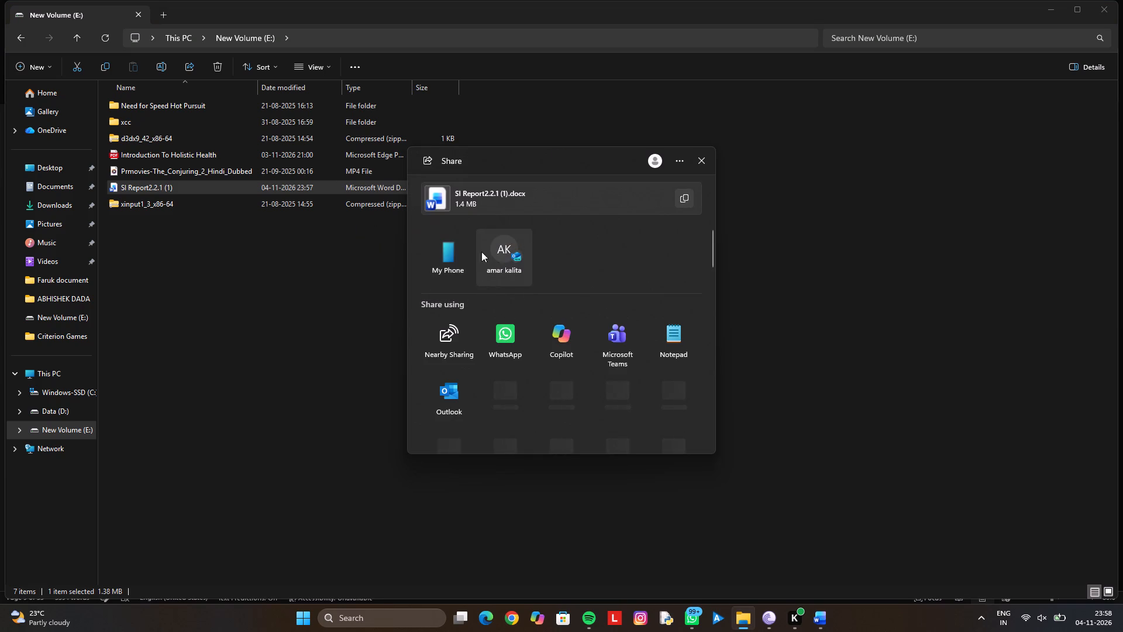
{"action": "left_click", "coordinate": [507, 338]}
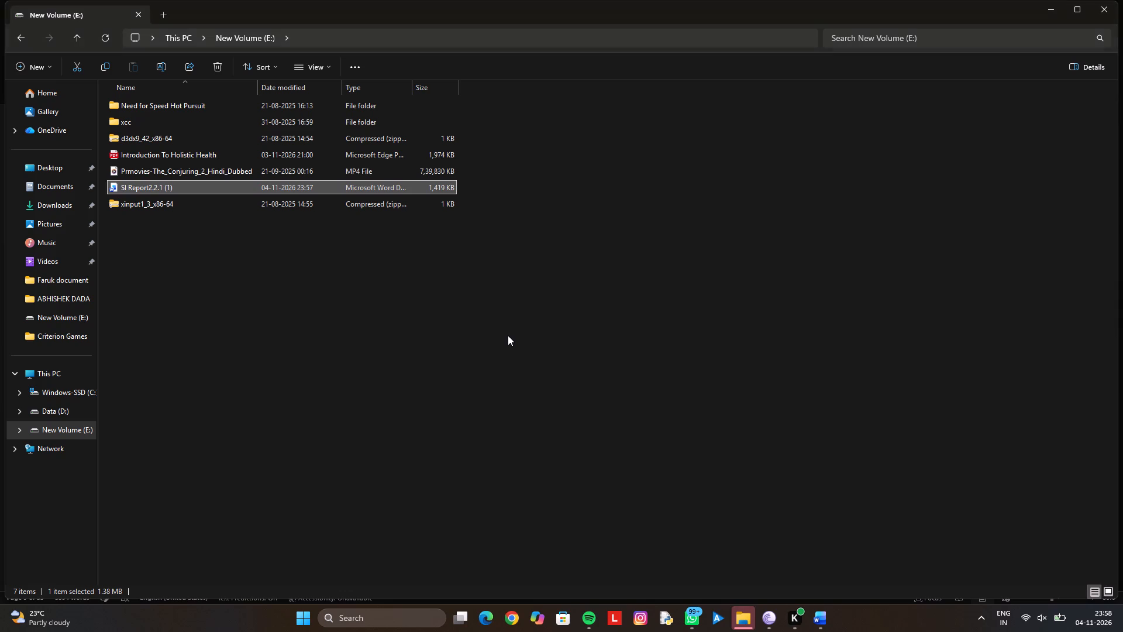